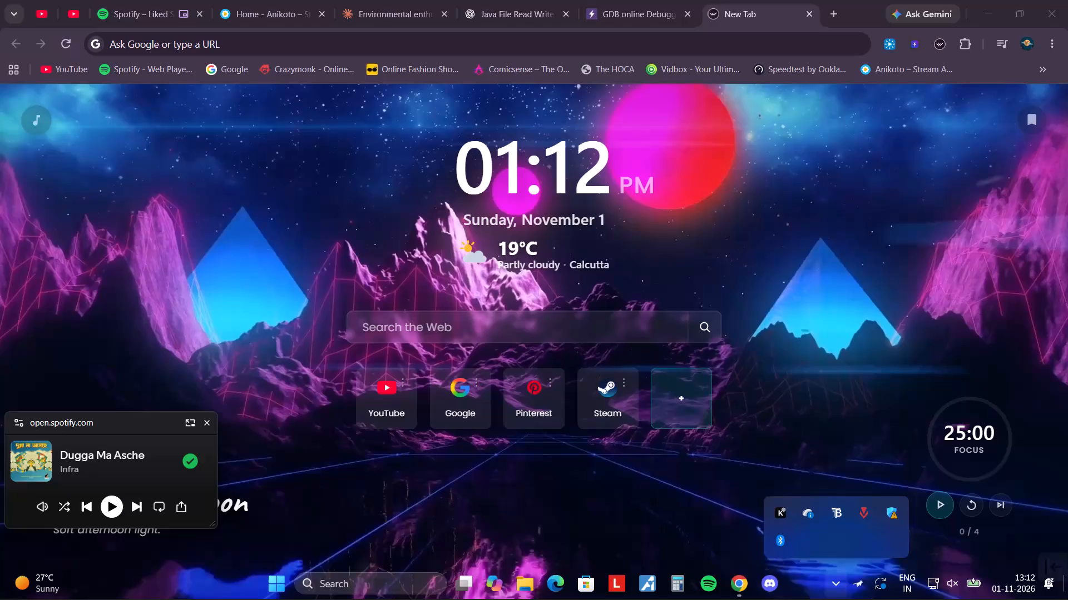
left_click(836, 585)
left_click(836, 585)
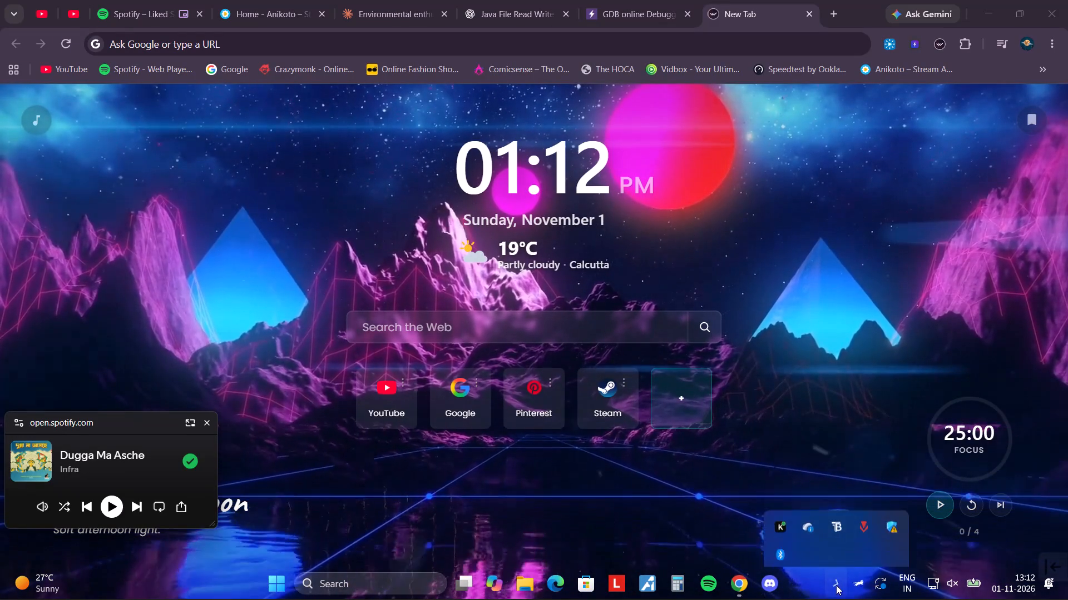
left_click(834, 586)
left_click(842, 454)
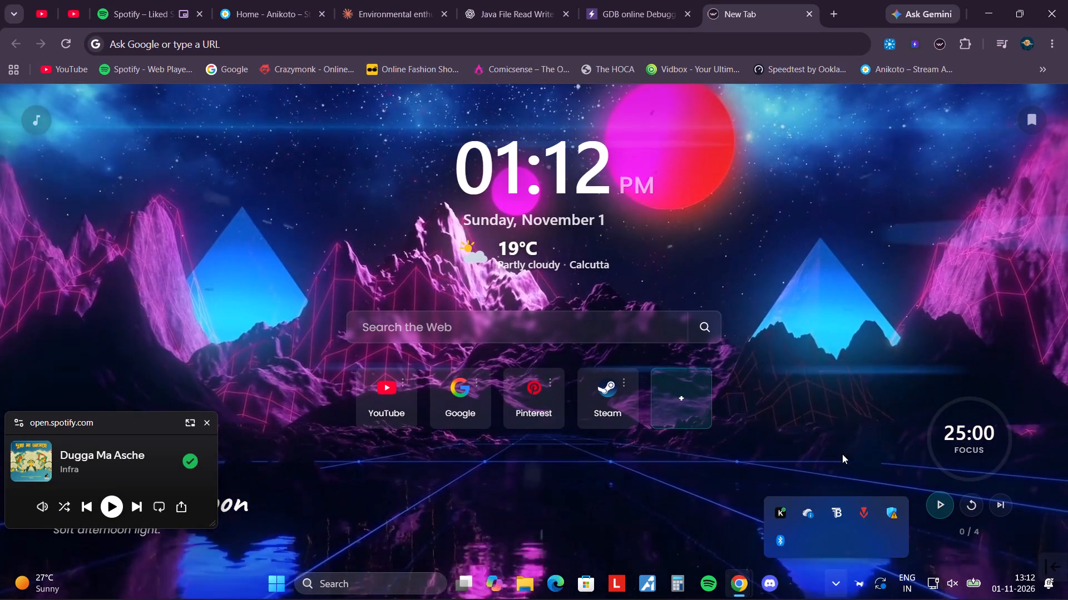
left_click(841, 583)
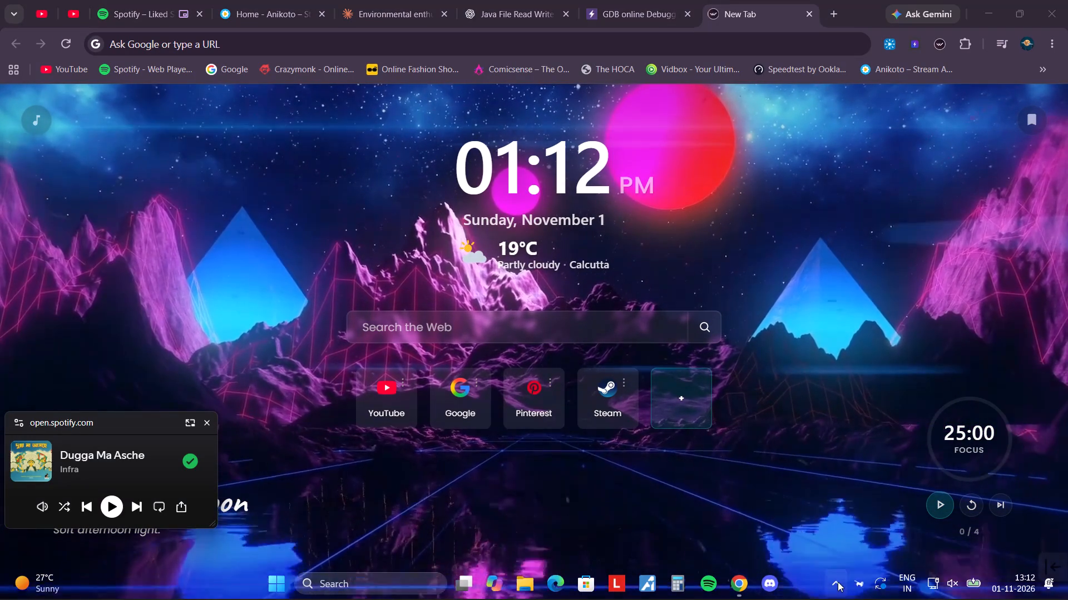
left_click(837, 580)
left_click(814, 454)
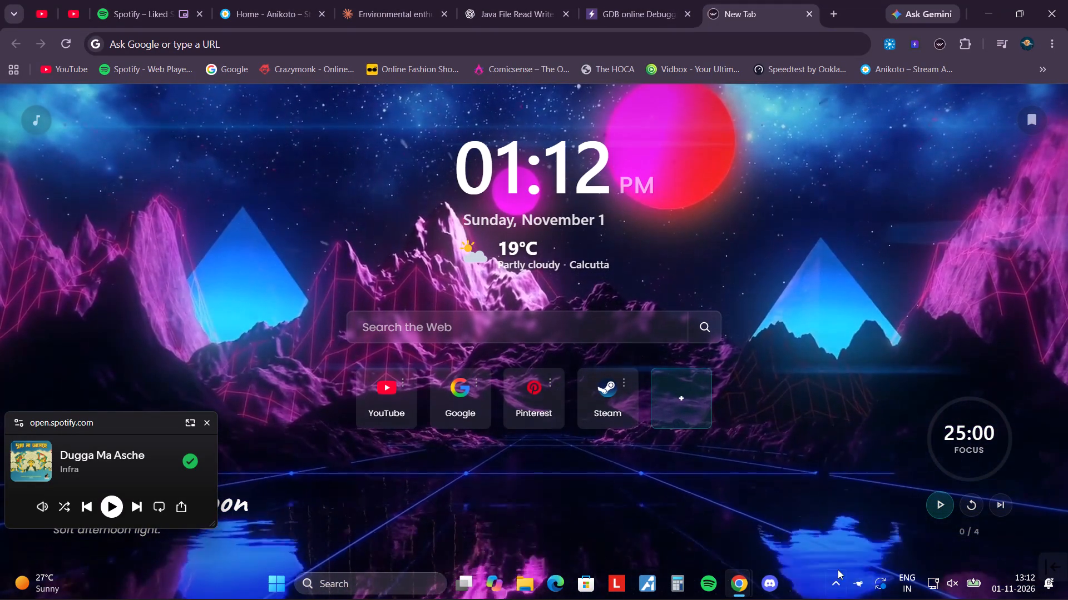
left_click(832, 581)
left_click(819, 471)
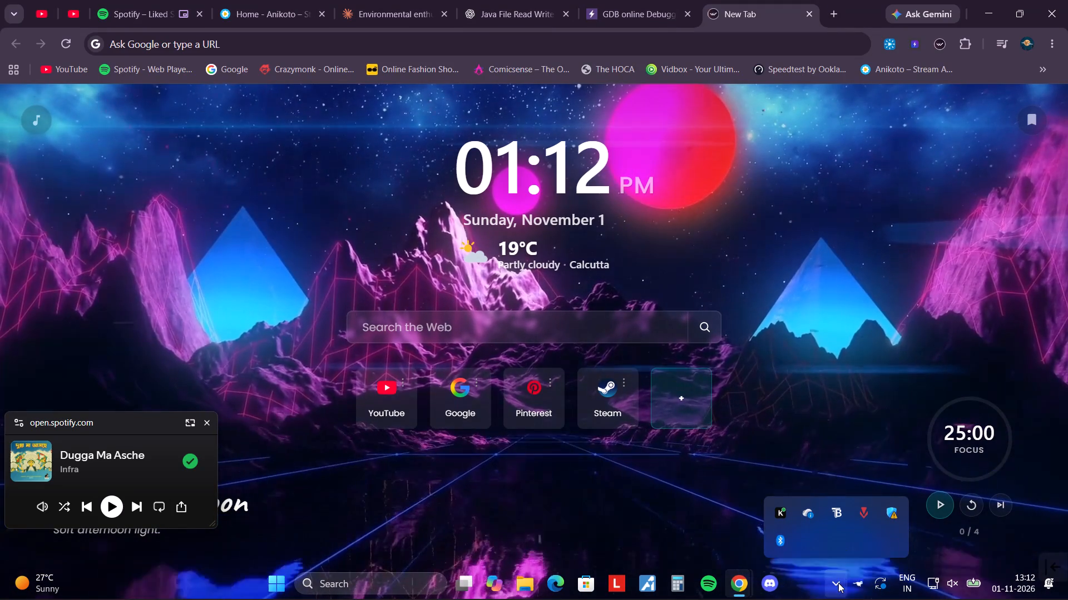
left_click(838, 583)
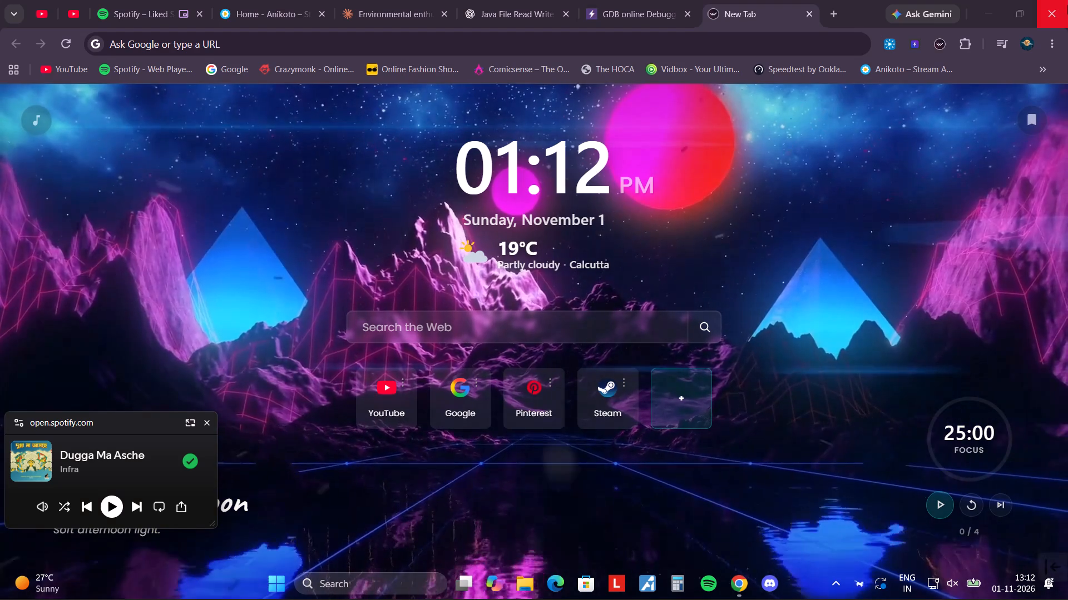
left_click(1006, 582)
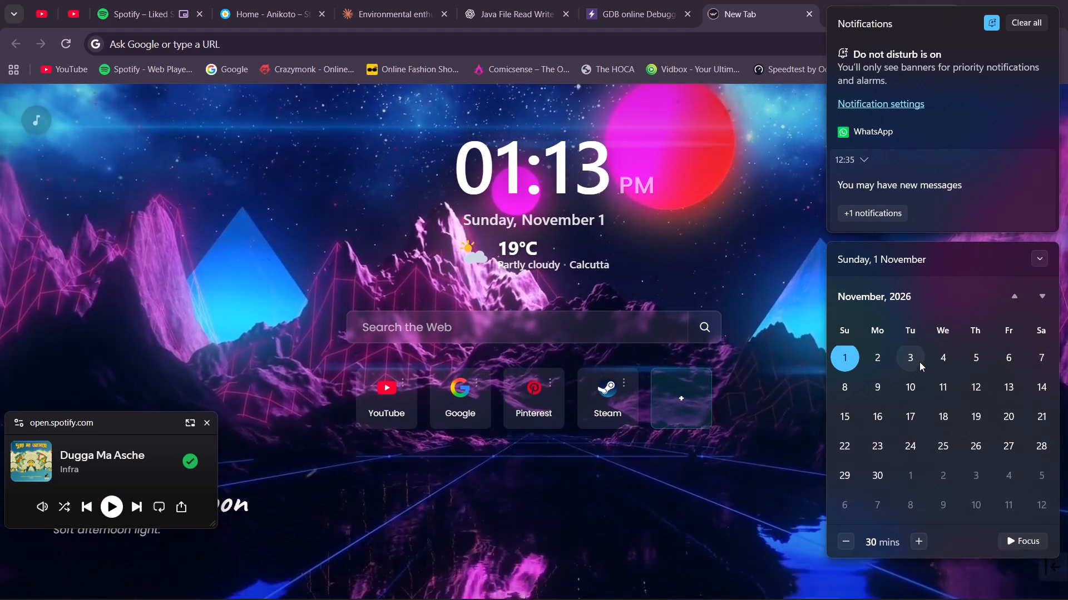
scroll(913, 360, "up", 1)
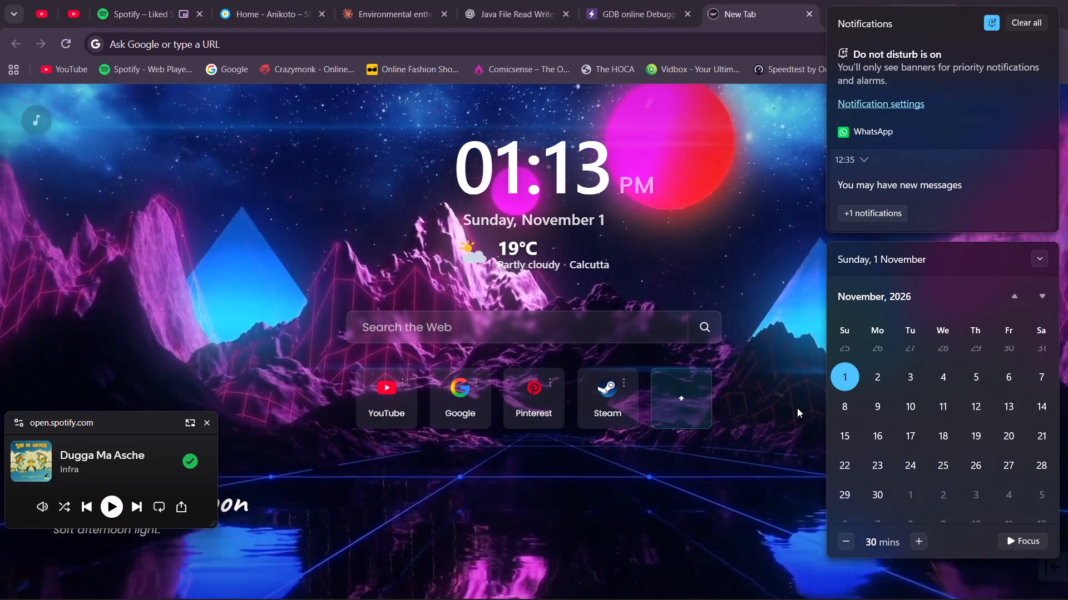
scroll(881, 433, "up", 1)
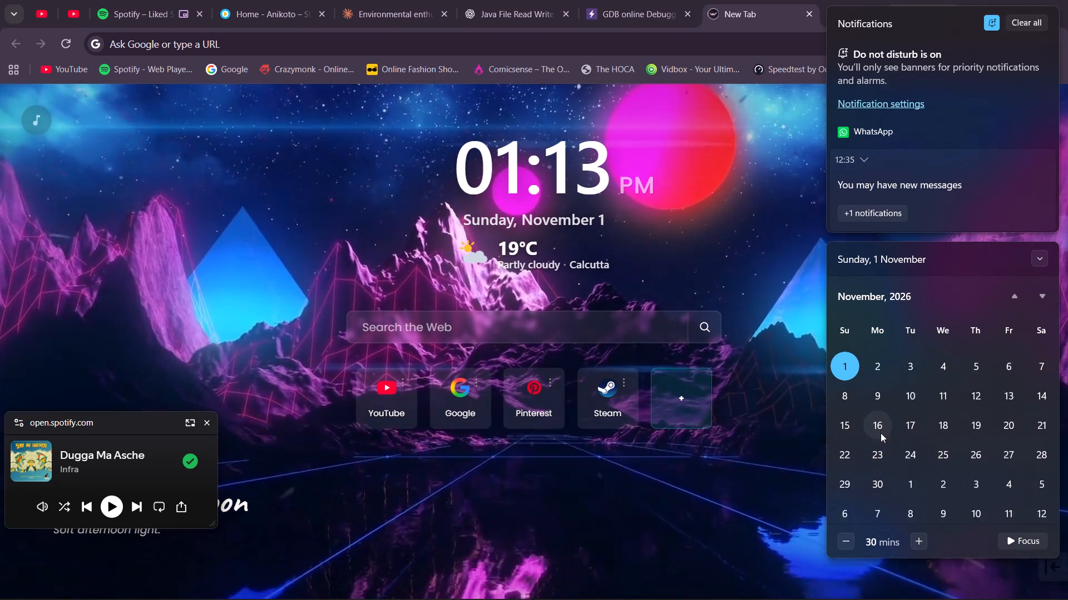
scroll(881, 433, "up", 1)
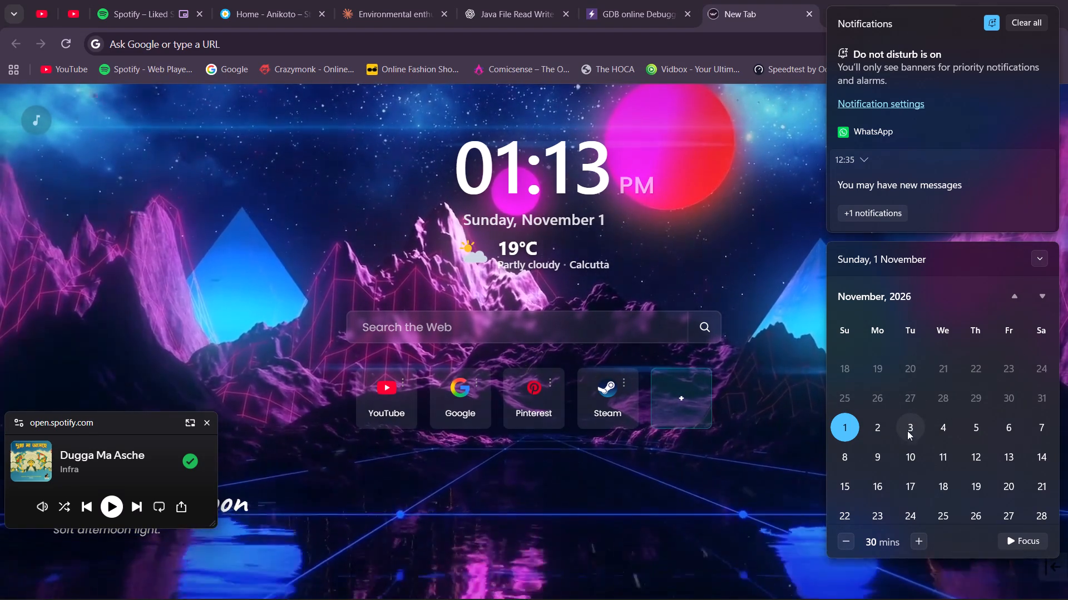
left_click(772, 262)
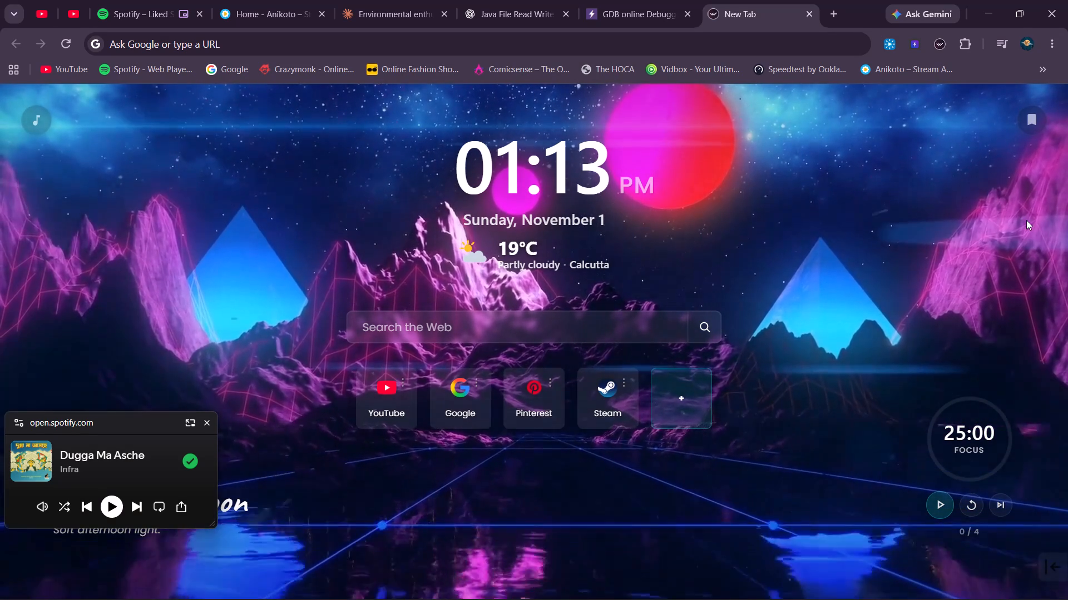
Switch to the OnlineGDB page containing the fileDemo.java program.
left_click(635, 0)
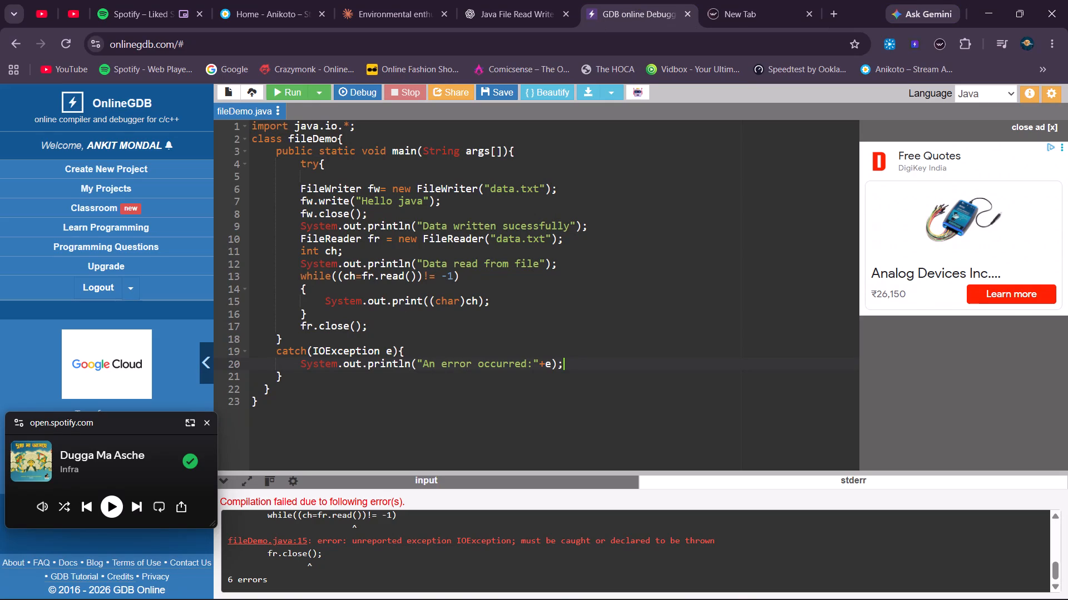
Start playback of the song Dugga Ma Asche in the floating Spotify mini player.
left_click(107, 507)
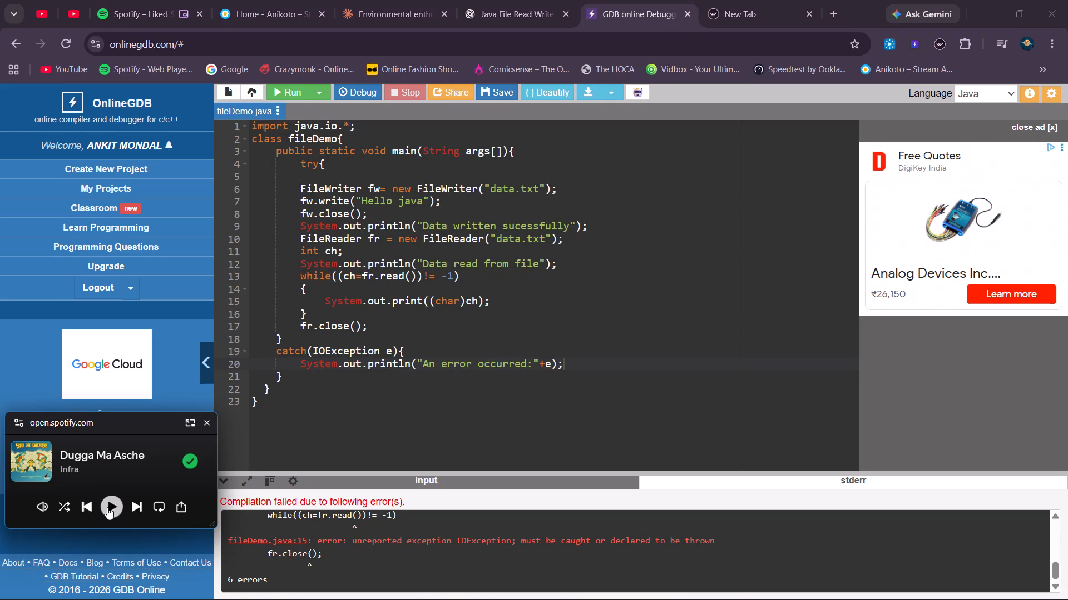
Review the compilation errors and run the fileDemo.java program again in OnlineGDB.
scroll(333, 552, "up", 4)
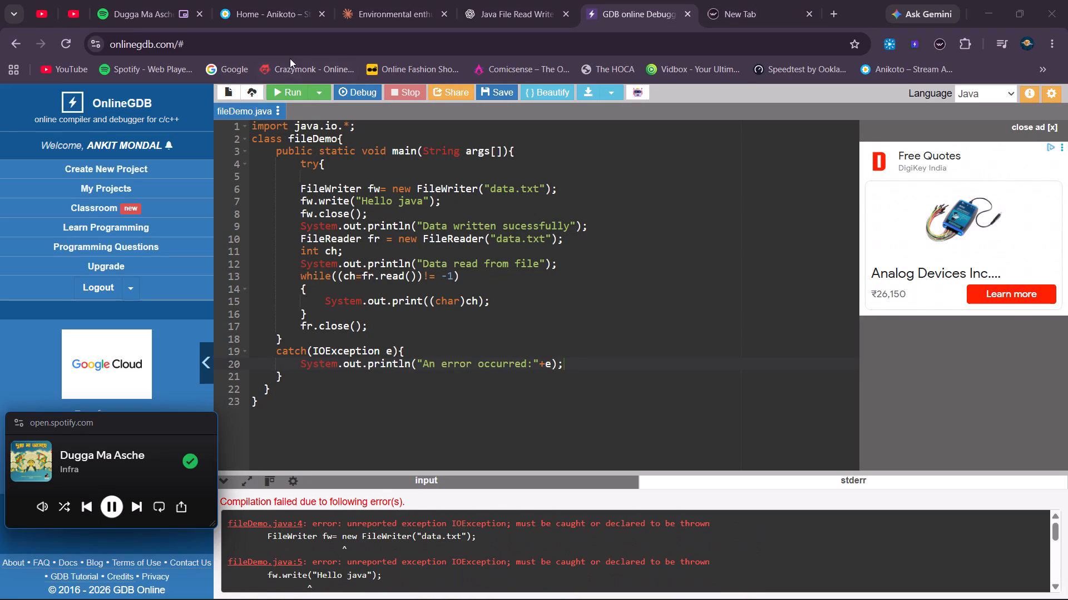
left_click(291, 95)
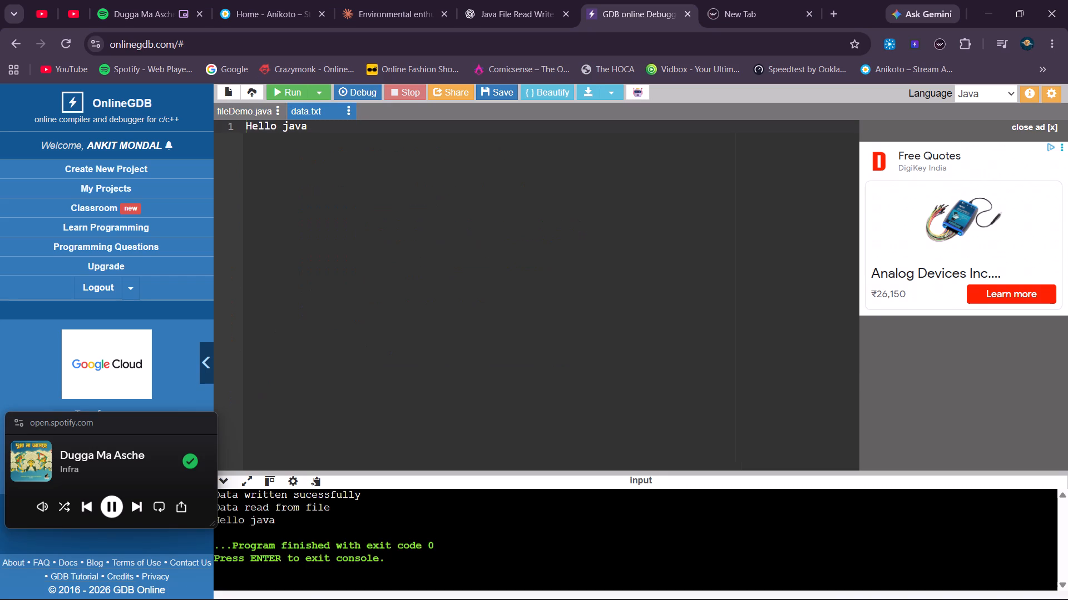
scroll(385, 524, "up", 1)
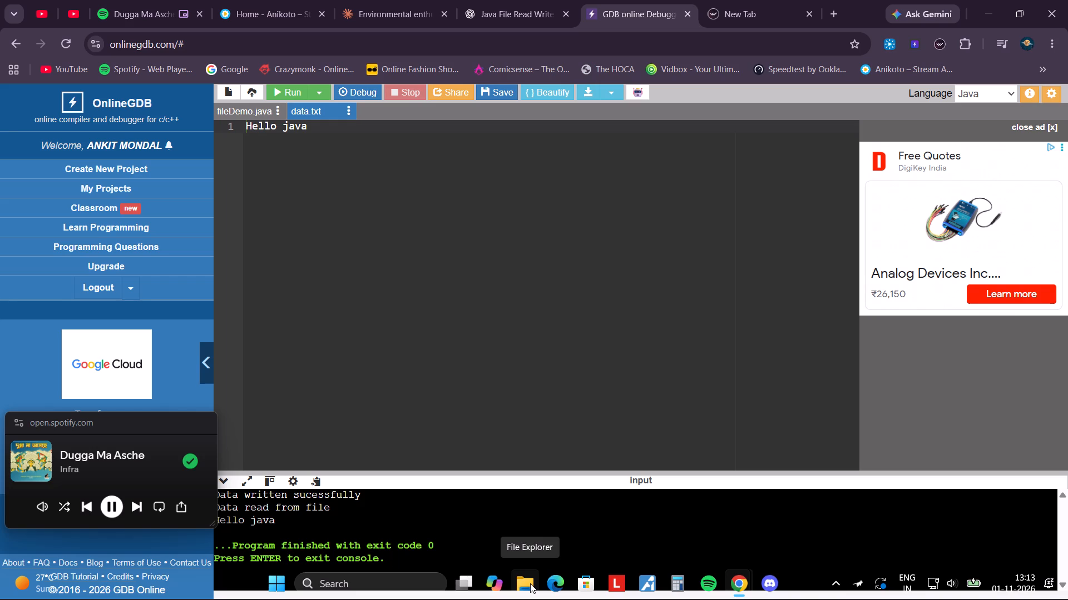
Switch to File Explorer and open the "java practical 5" Word document from the recent files.
left_click(530, 583)
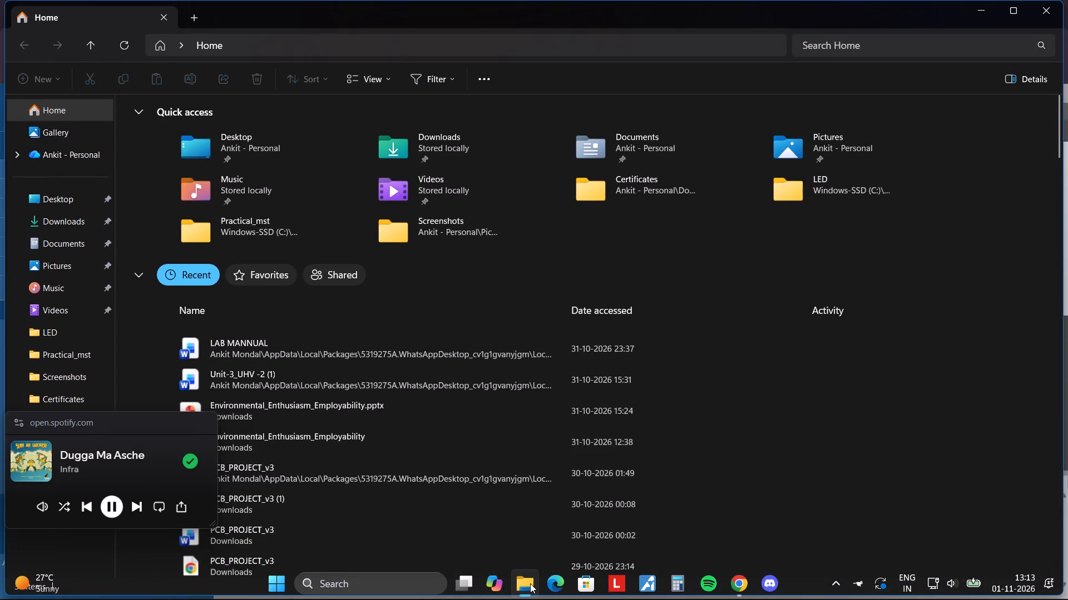
scroll(398, 436, "down", 8)
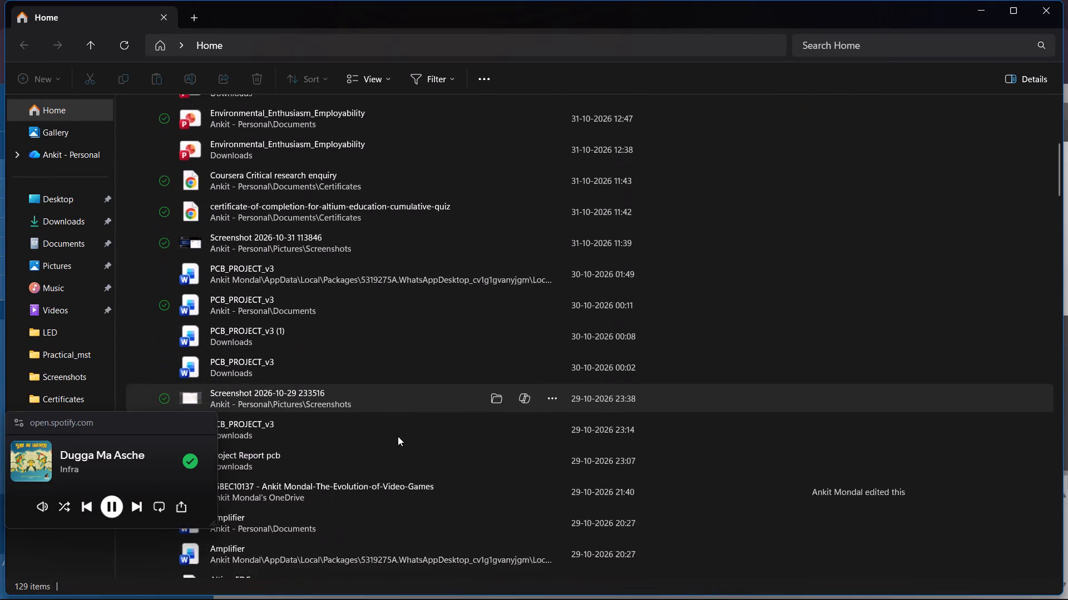
scroll(398, 436, "down", 4)
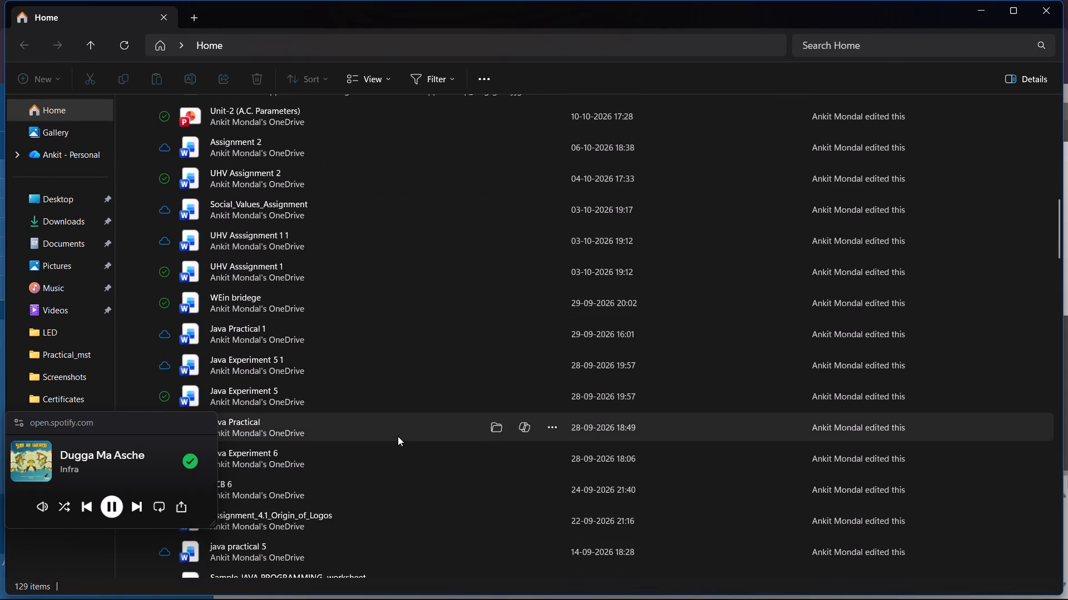
scroll(398, 436, "down", 1)
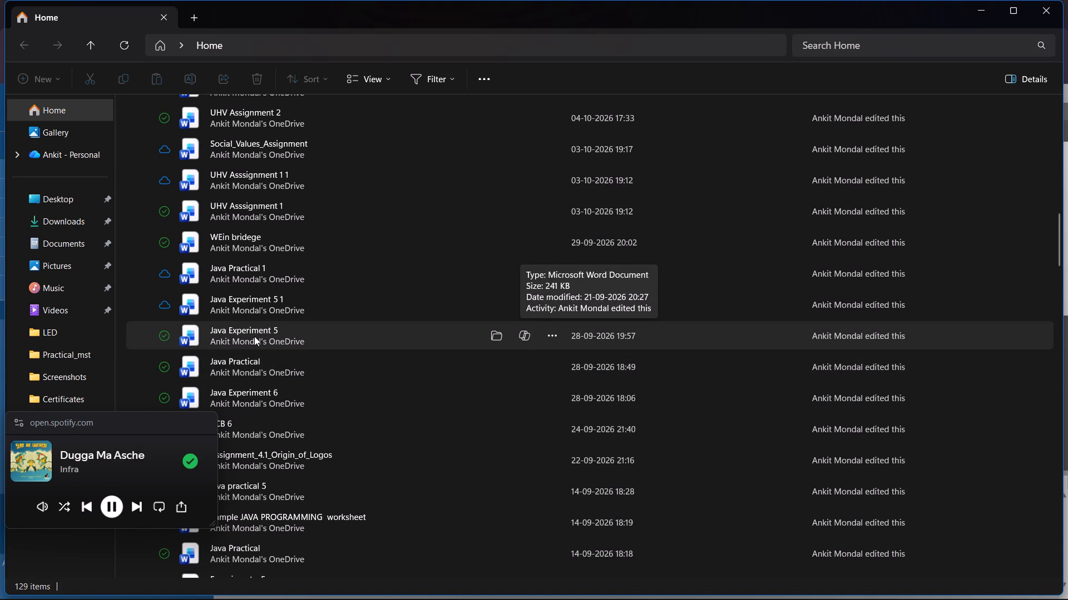
scroll(257, 398, "down", 2)
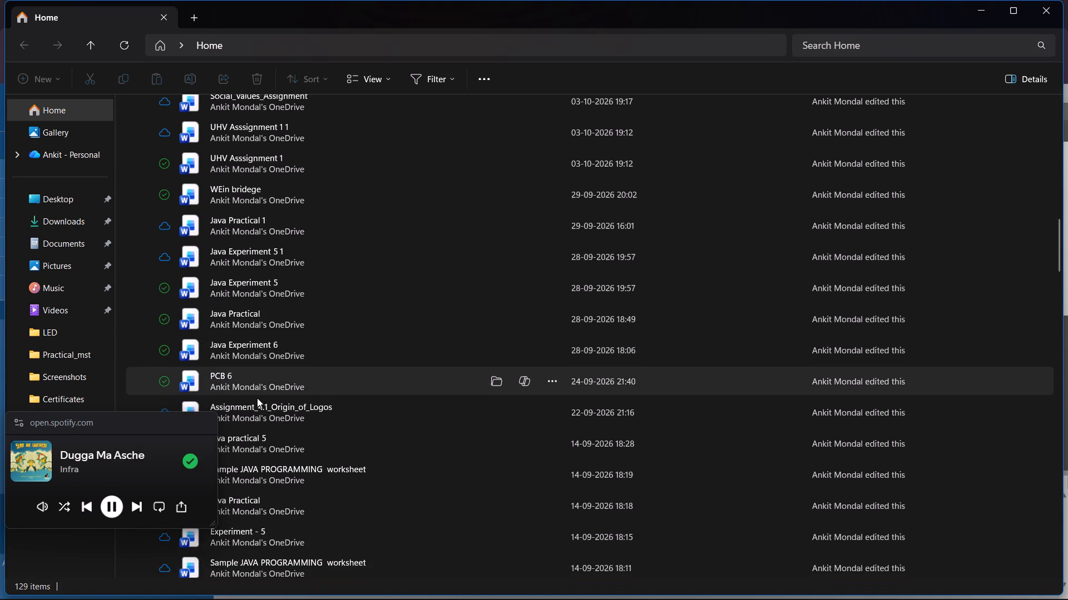
scroll(257, 398, "down", 3)
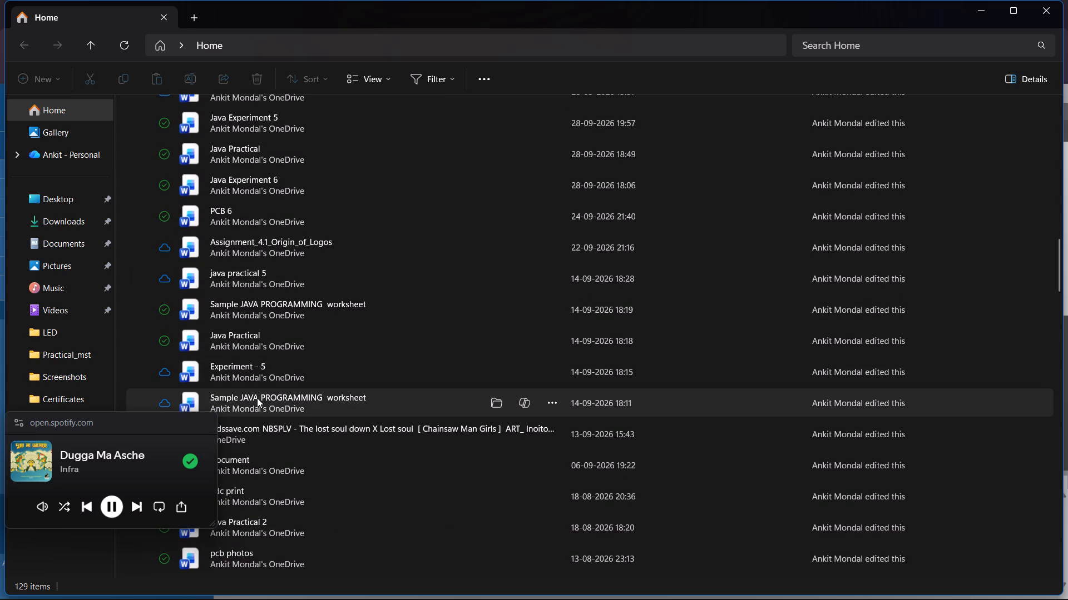
double_click(248, 281)
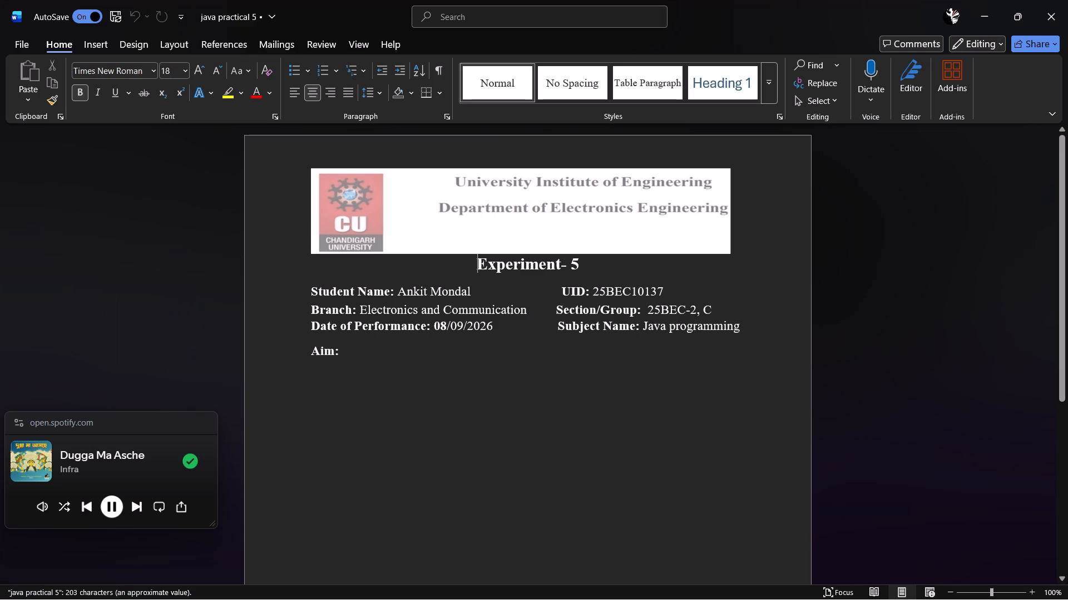
Change the experiment number in the document heading to 7.
scroll(466, 417, "down", 2)
scroll(466, 417, "up", 5)
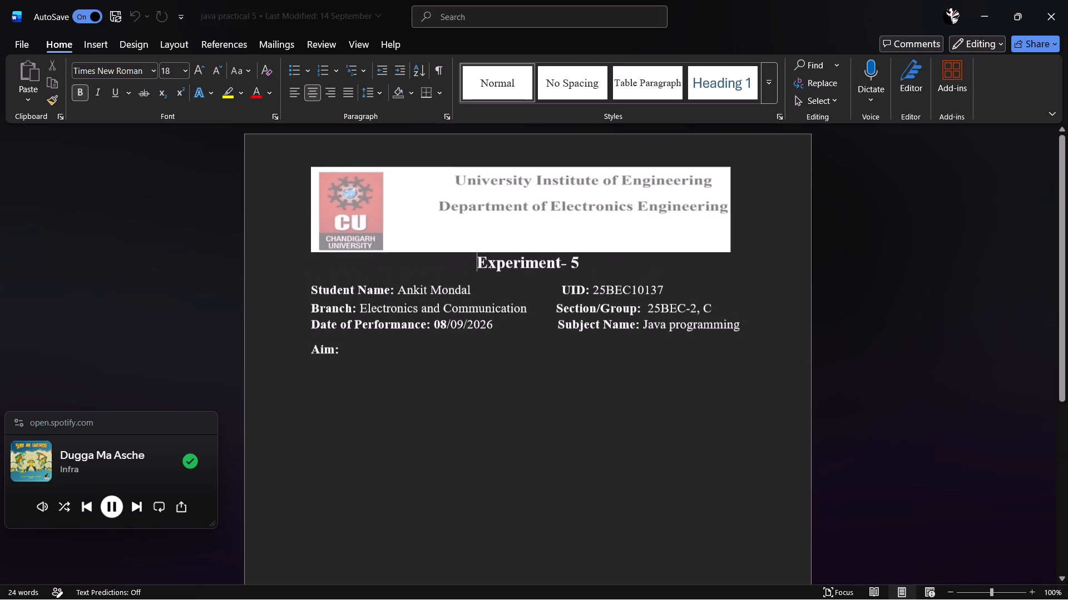
scroll(466, 417, "up", 1)
scroll(466, 417, "down", 8)
scroll(466, 417, "up", 7)
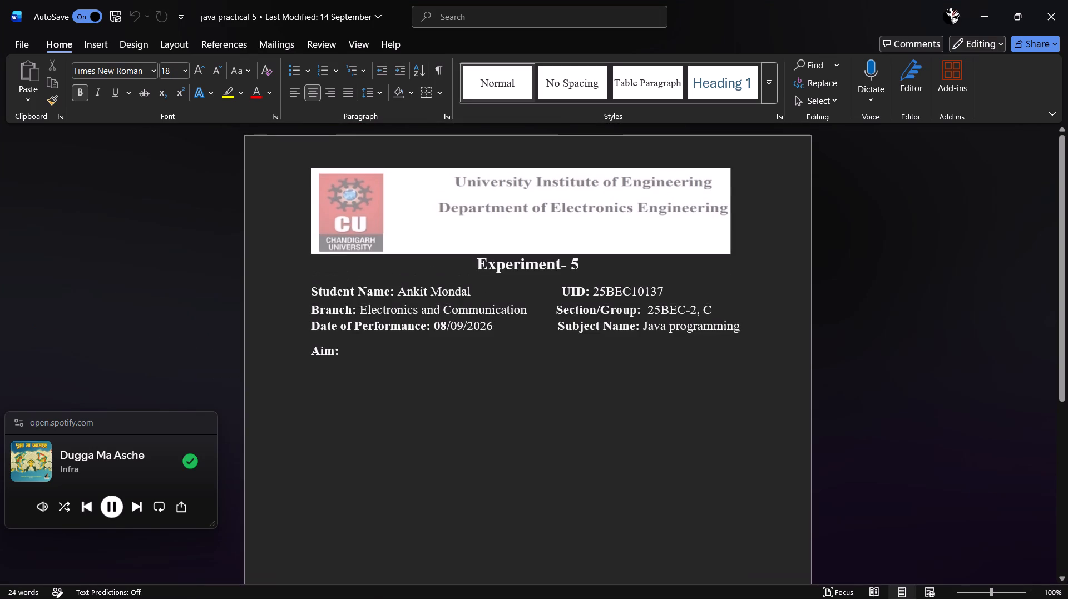
left_click(593, 266)
key("BackSpace")
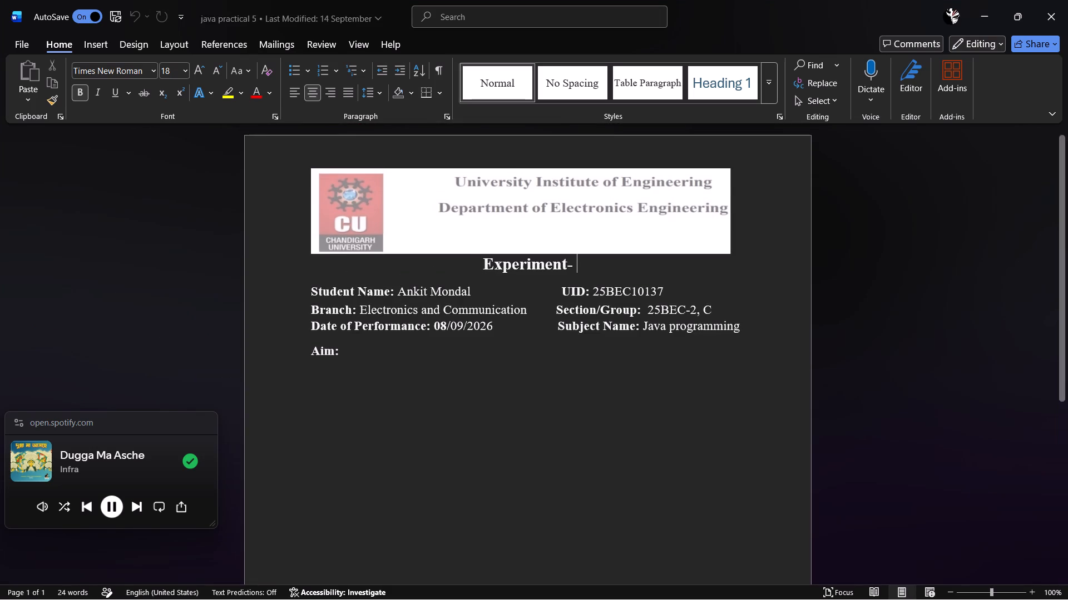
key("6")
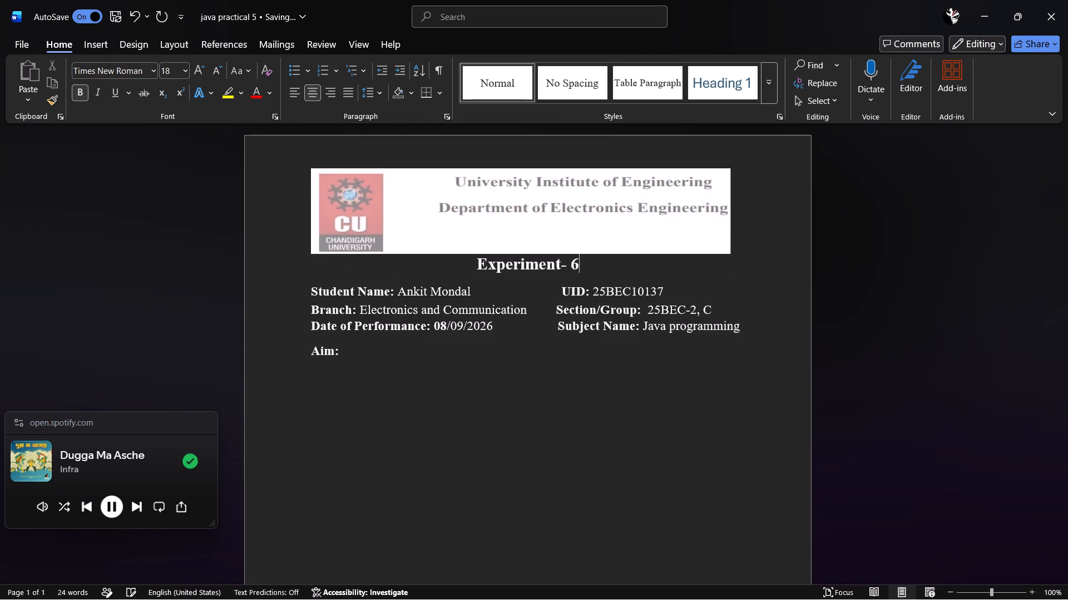
key("BackSpace")
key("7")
Delete the day from the Date of Performance, keeping the month and year.
left_click(444, 326)
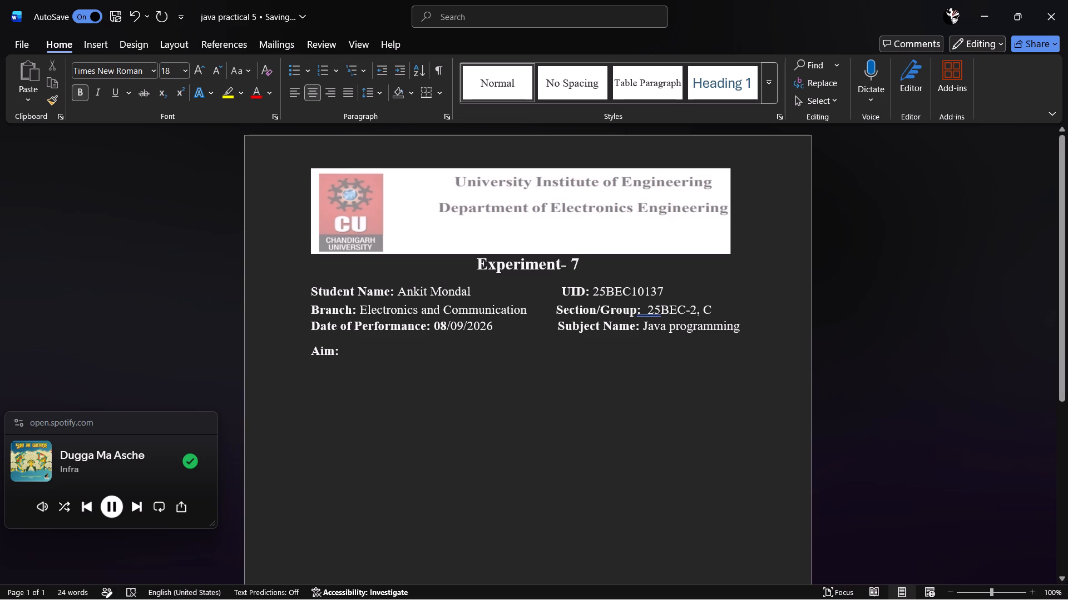
key("BackSpace")
key("BackSpace")
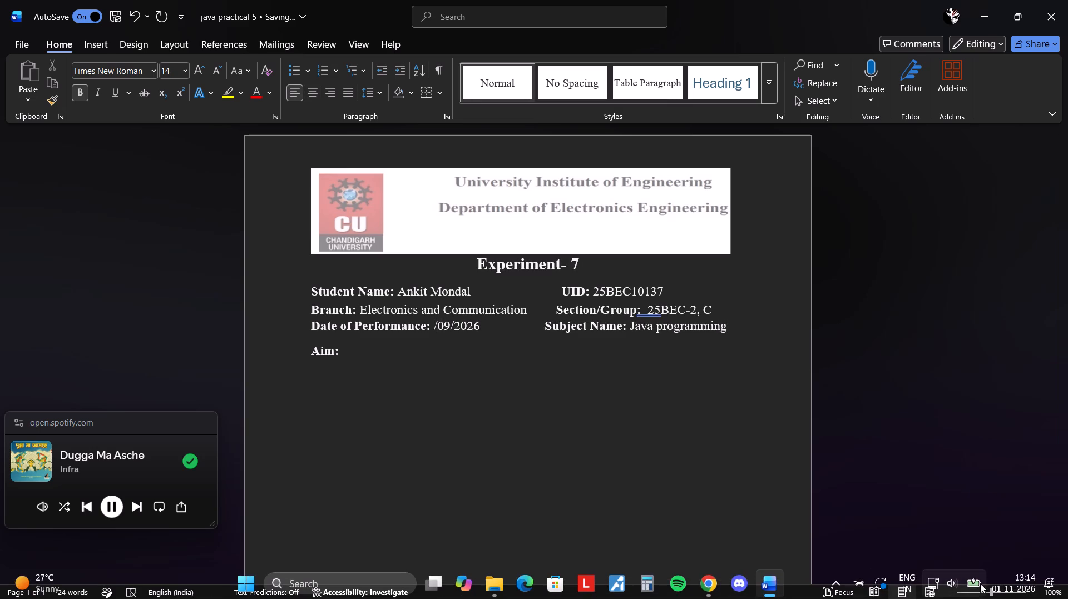
Check the Tuesday dates of October 2026 in the system calendar and return to the day position in the Date of Performance.
left_click(1000, 585)
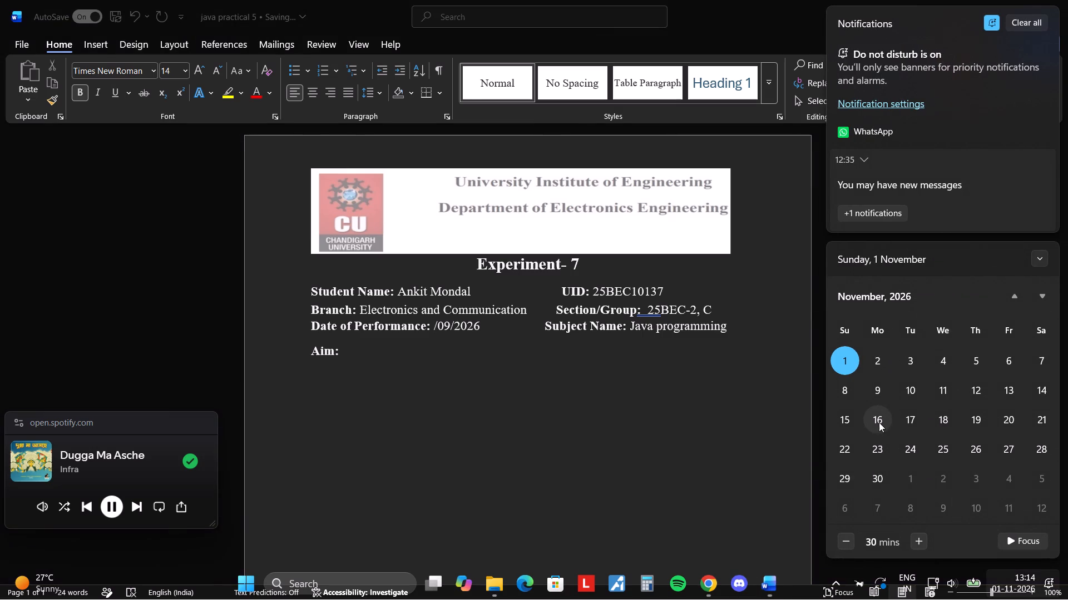
scroll(879, 422, "up", 2)
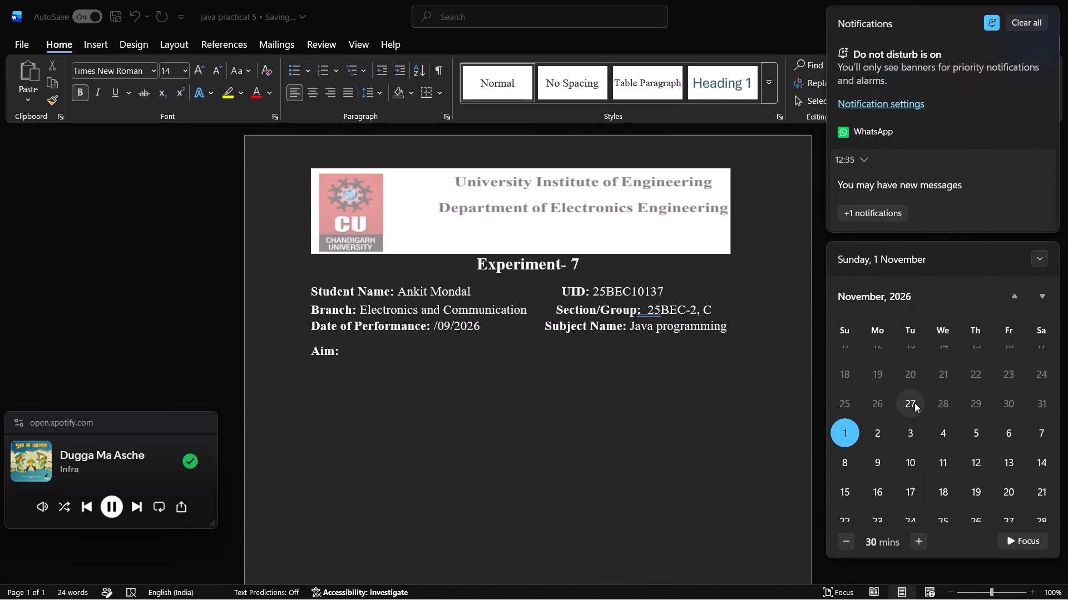
scroll(914, 403, "up", 2)
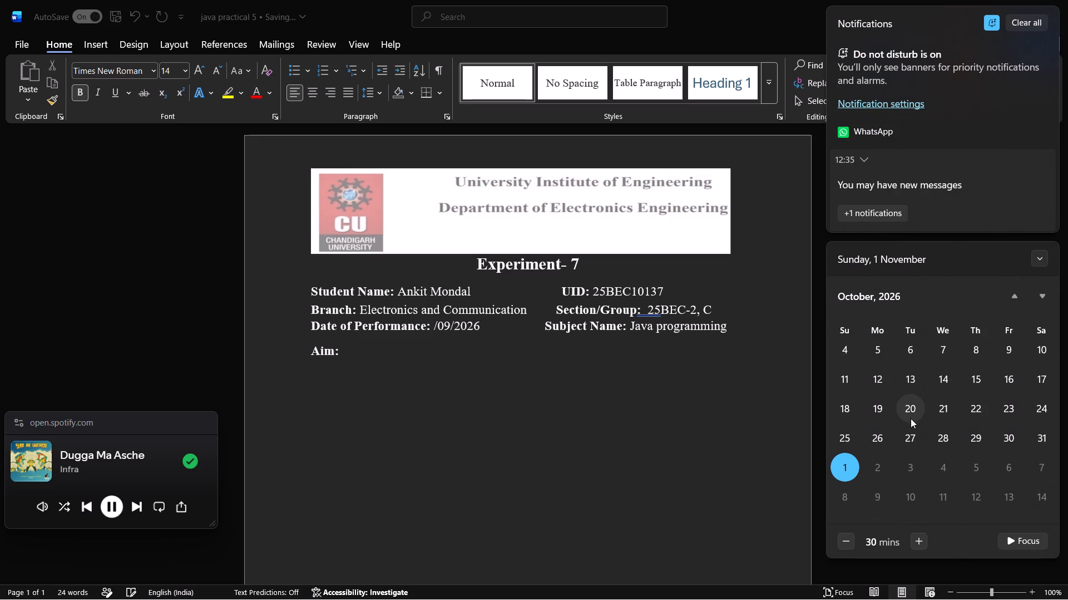
left_click(910, 413)
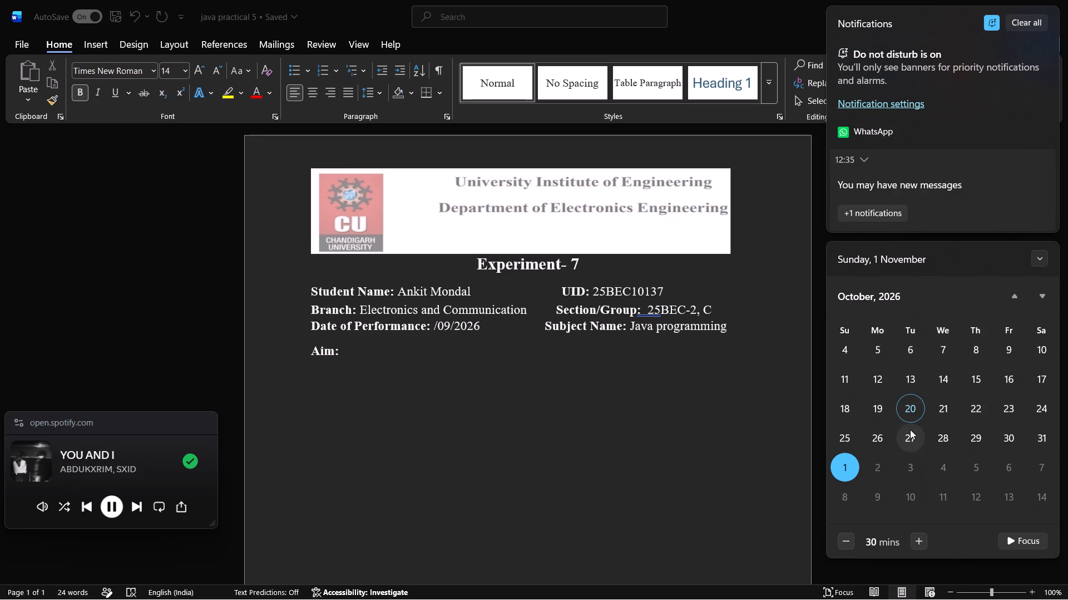
left_click(910, 429)
left_click(908, 408)
scroll(908, 408, "up", 1)
left_click(912, 366)
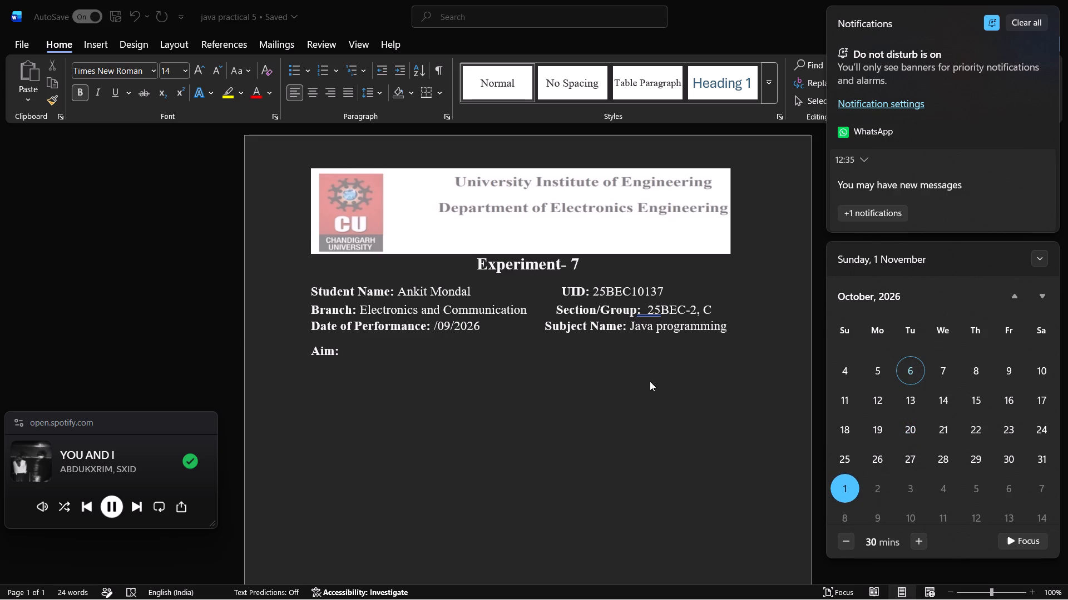
left_click(434, 319)
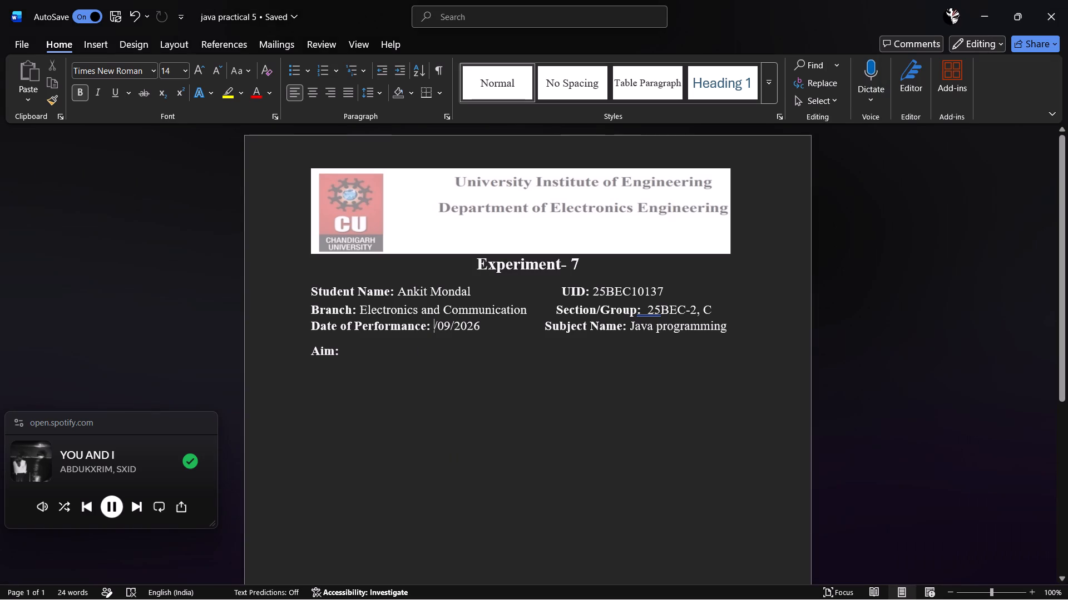
Set the day and month of the Date of Performance so it reads 06/10/2026.
type("06")
key("Right")
key("Right")
key("Right")
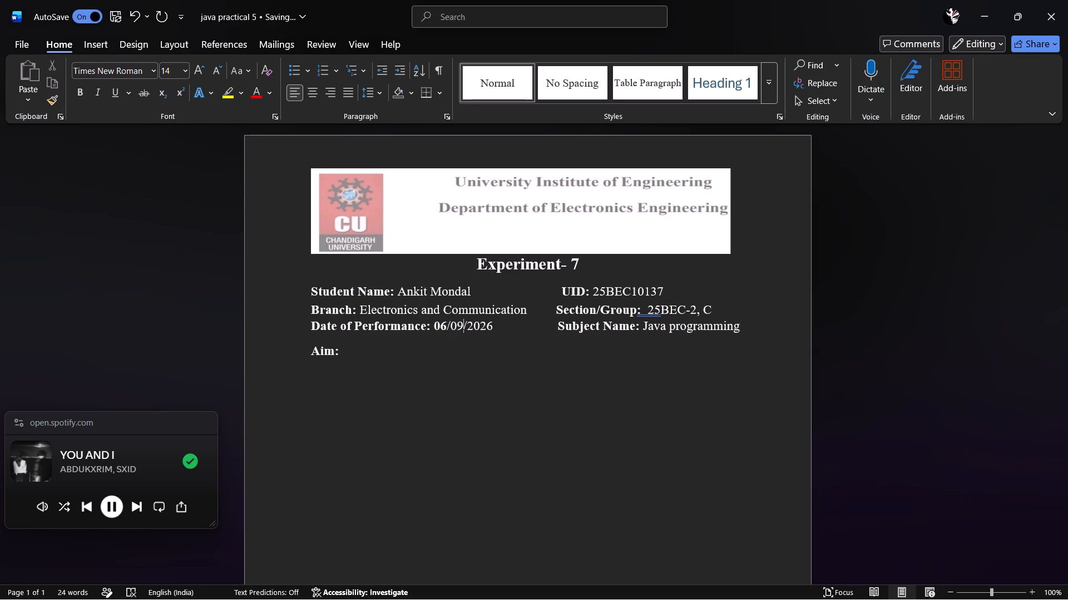
key("BackSpace")
key("BackSpace")
type("10")
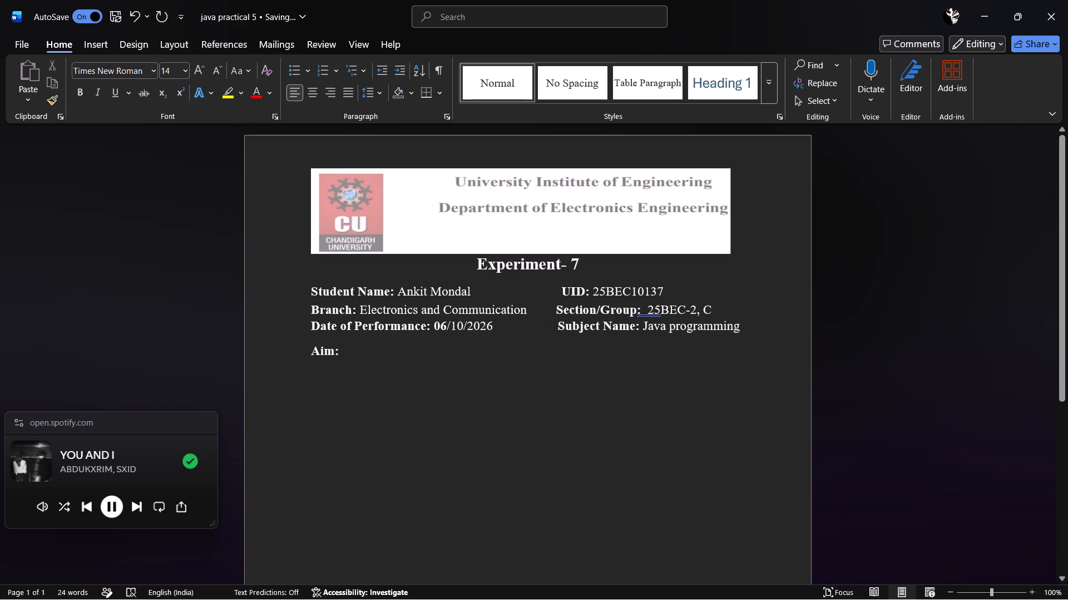
Enter the aim after the "Aim:" label: "Write a Program to read and write data to a file.".
left_click(355, 354)
type("rite")
key("space")
key("BackSpace")
key("BackSpace")
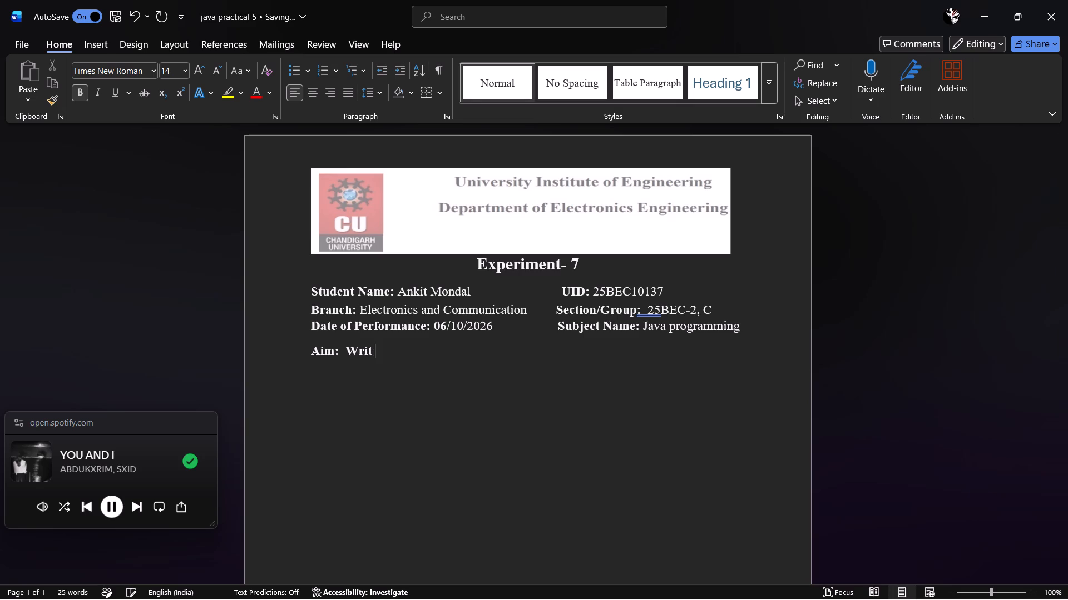
key("BackSpace")
key("BackSpace")
type("ite a")
key("space")
type("rp")
key("BackSpace")
type("ogram")
key("space")
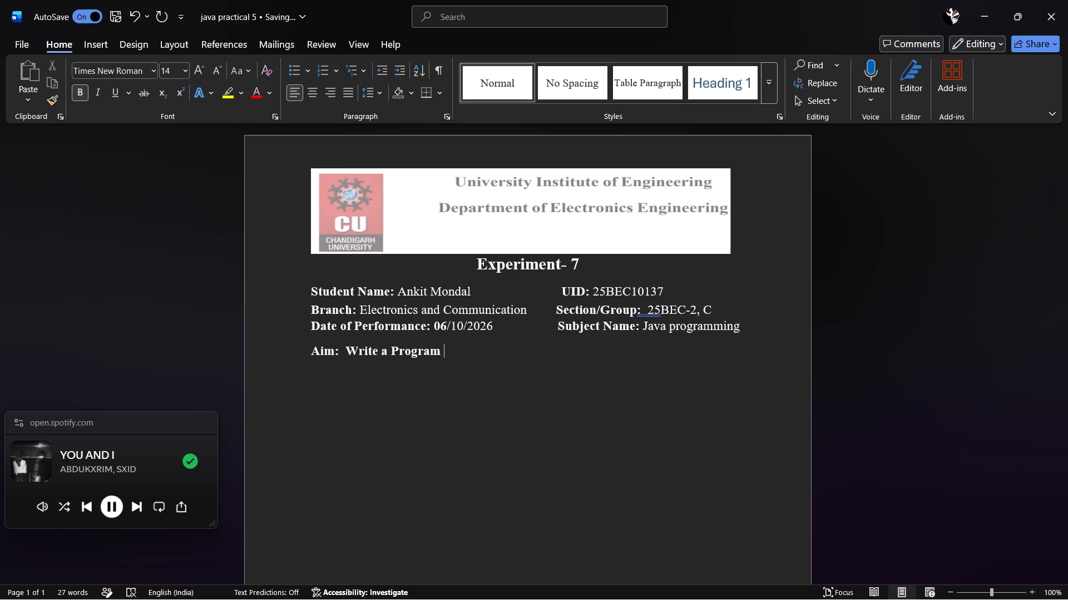
type("to read and r=")
key("BackSpace")
key("BackSpace")
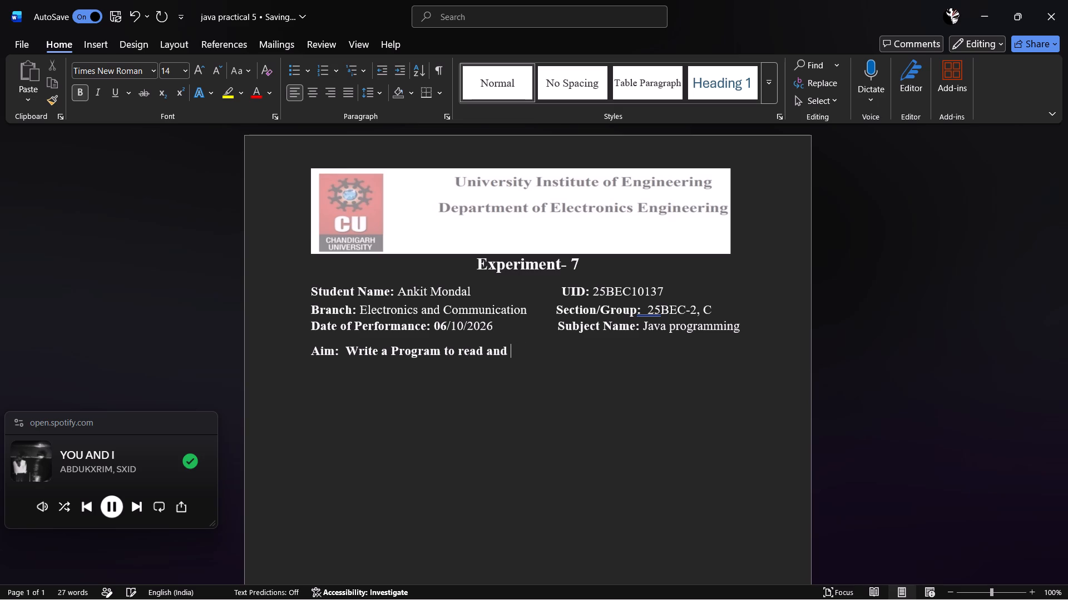
type("write")
key("space")
type("fd")
key("BackSpace")
key("BackSpace")
type("data")
key("space")
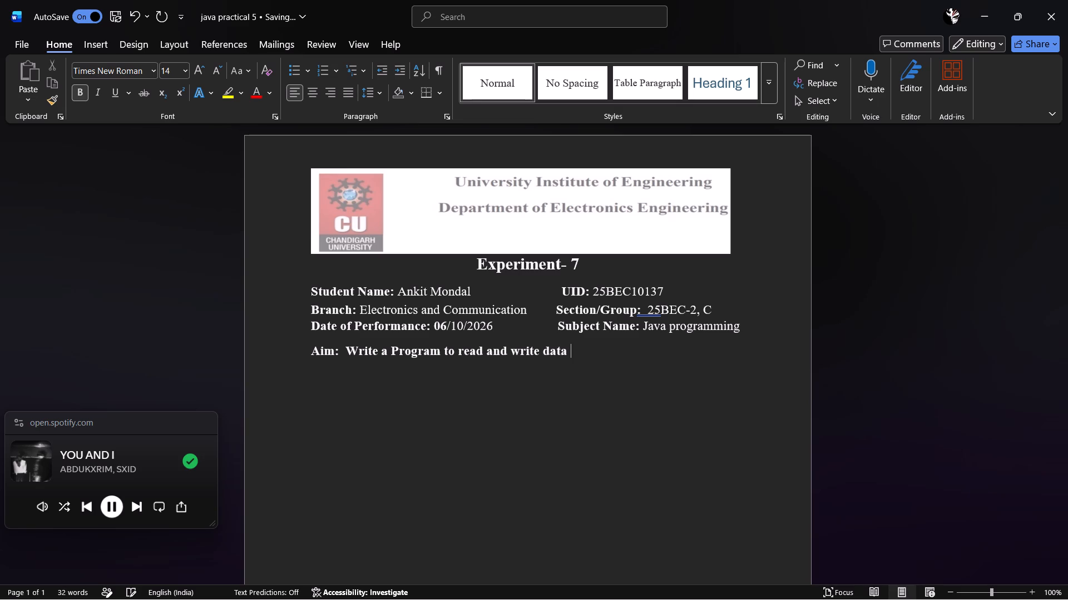
type("from")
key("space")
key("BackSpace")
key("BackSpace")
key("BackSpace")
key("BackSpace")
key("BackSpace")
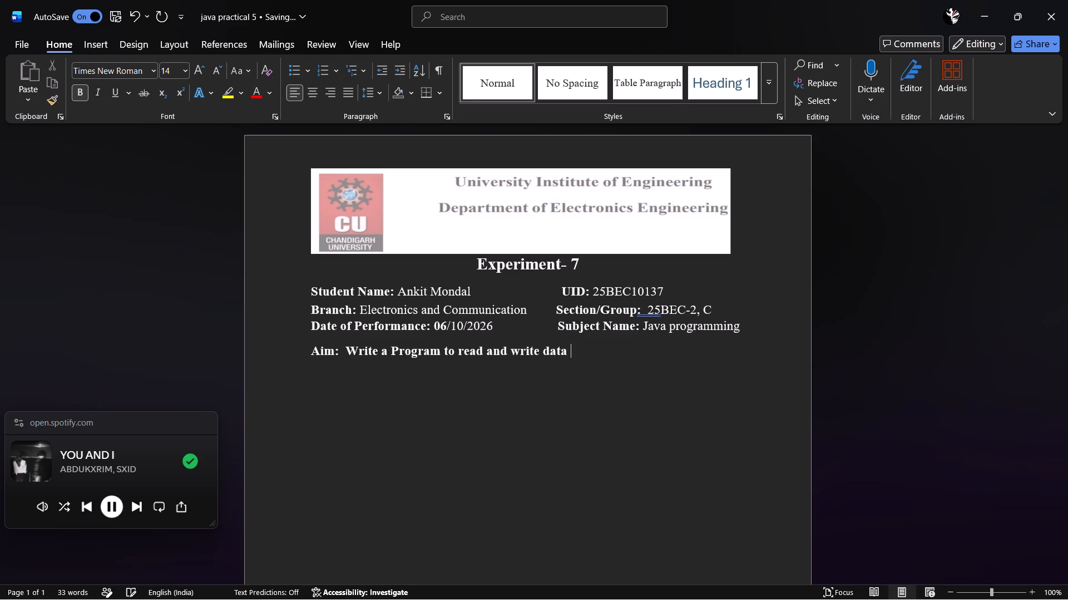
type("to a file")
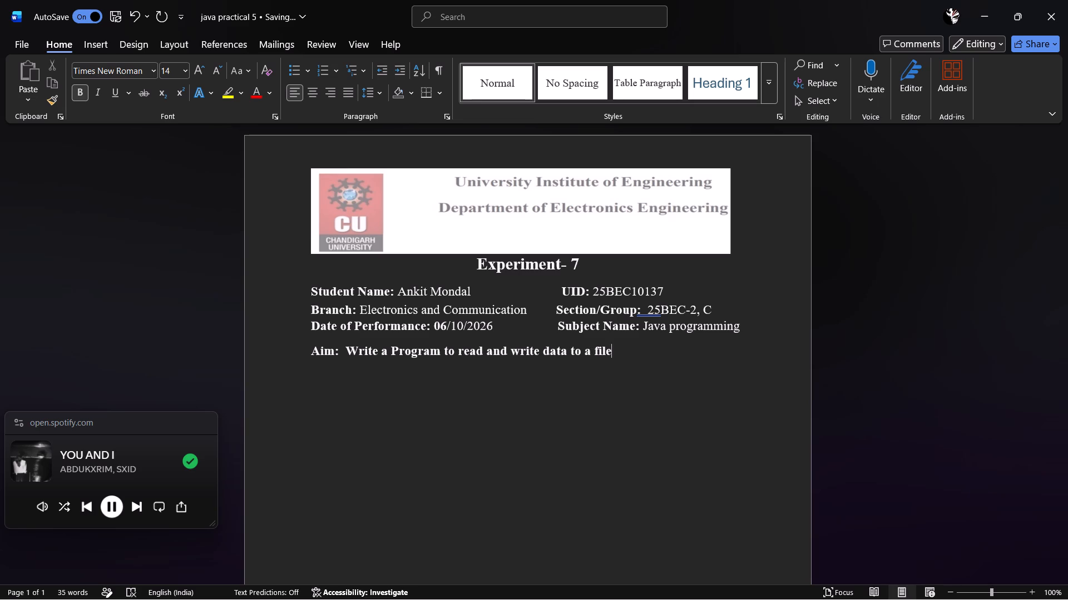
key("period")
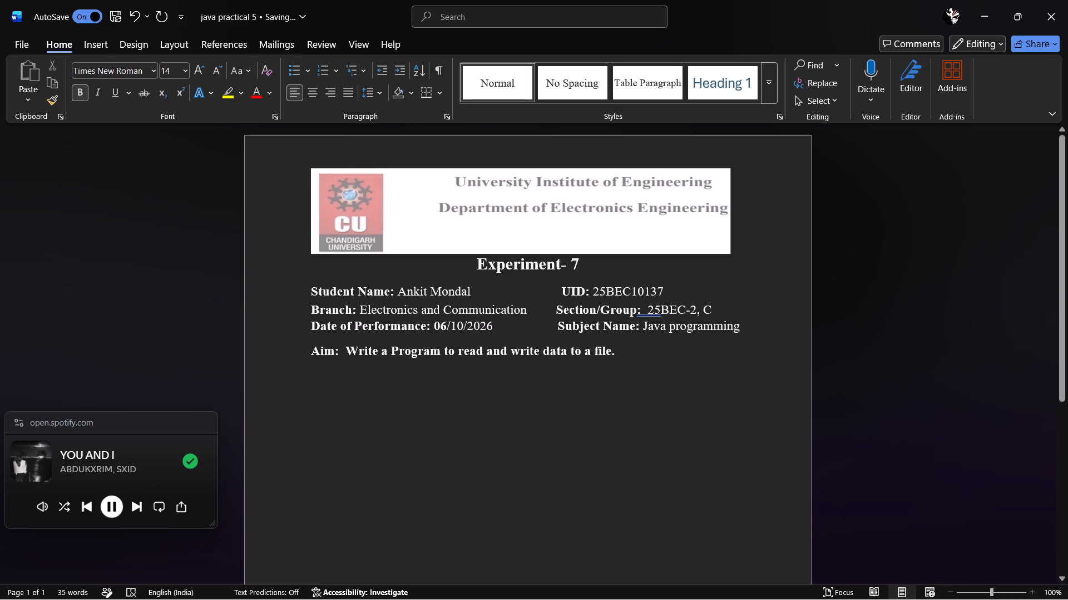
Remove bold from the aim sentence, leaving the "Aim:" label bold, and place the cursor at the sentence's end.
left_click_drag(613, 351, 370, 371)
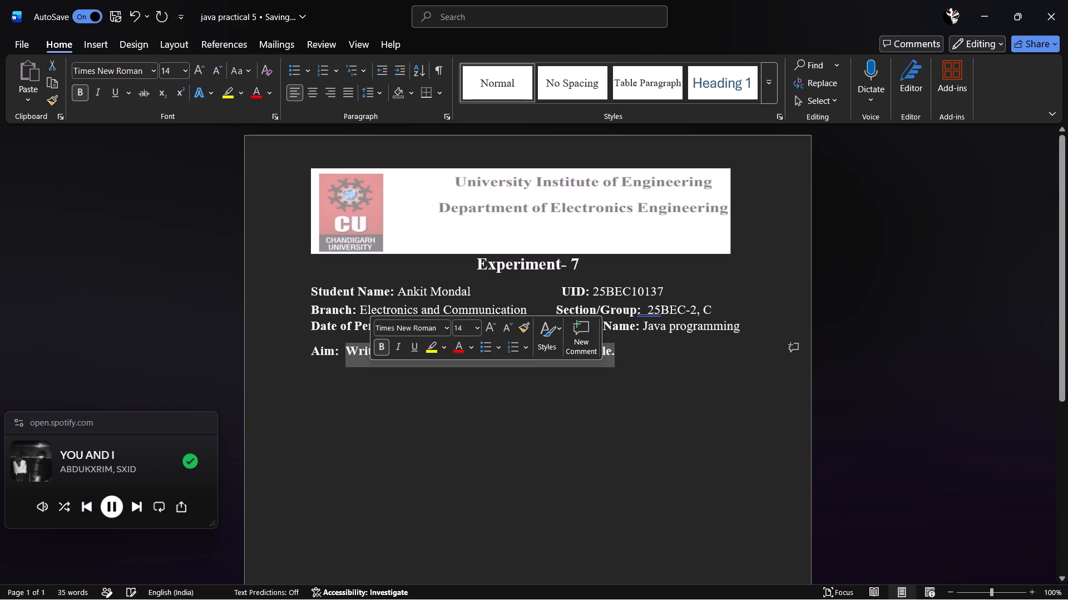
left_click(378, 351)
left_click(383, 379)
scroll(383, 379, "down", 2)
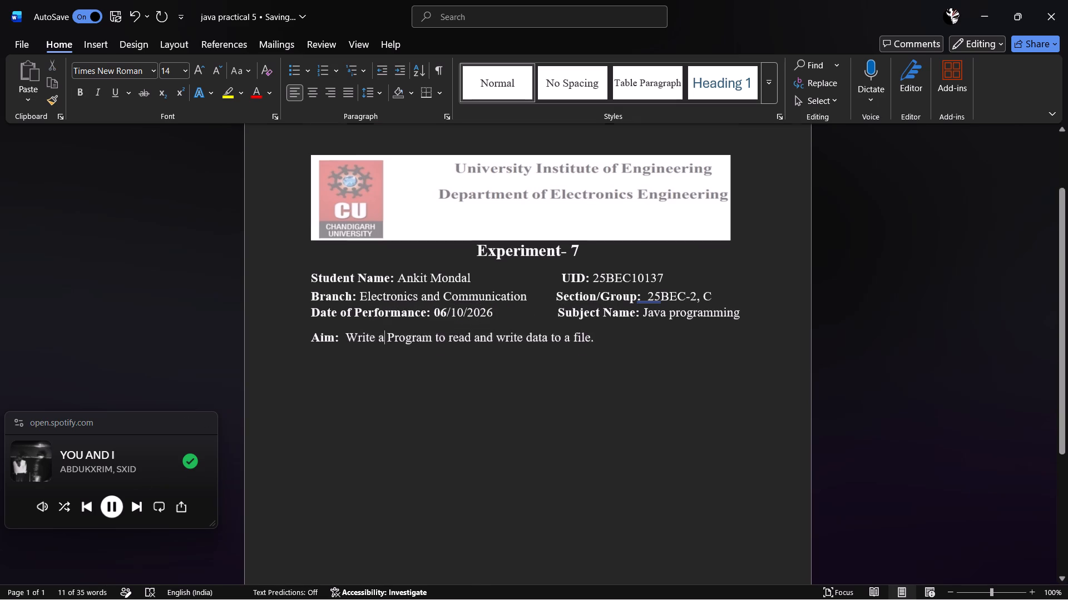
scroll(383, 379, "down", 15)
scroll(383, 379, "up", 6)
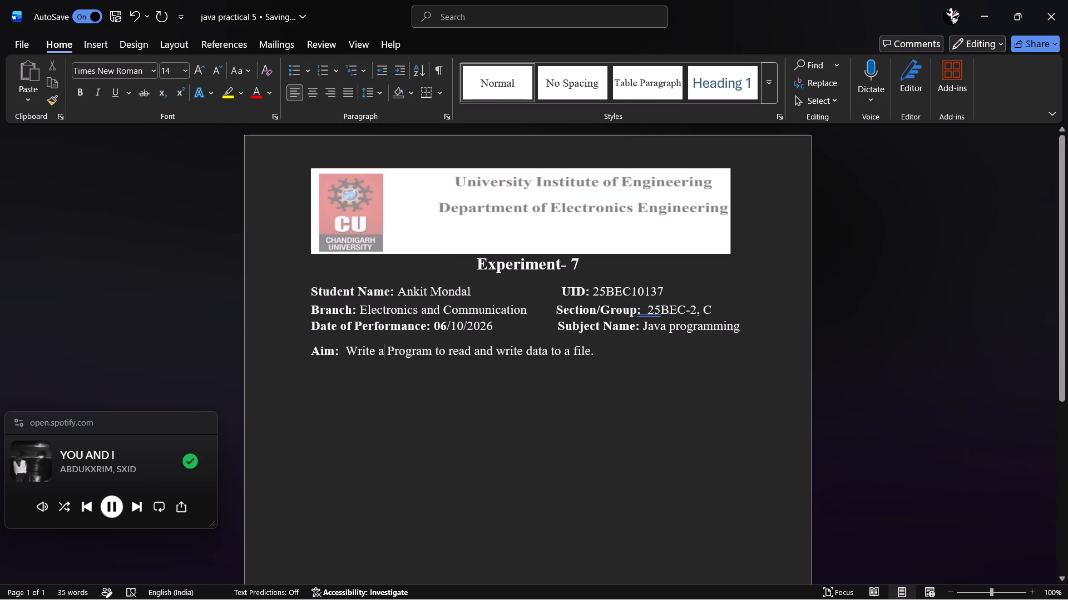
left_click(644, 355)
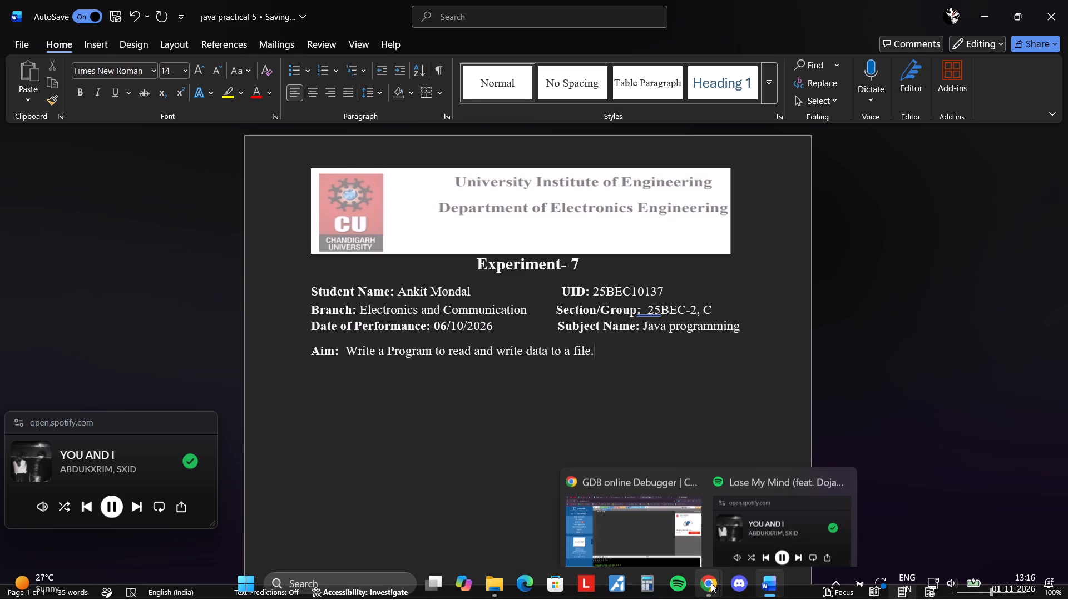
Switch to File Explorer and open the "Java Experiment 6" Word document from the recent files.
left_click(492, 592)
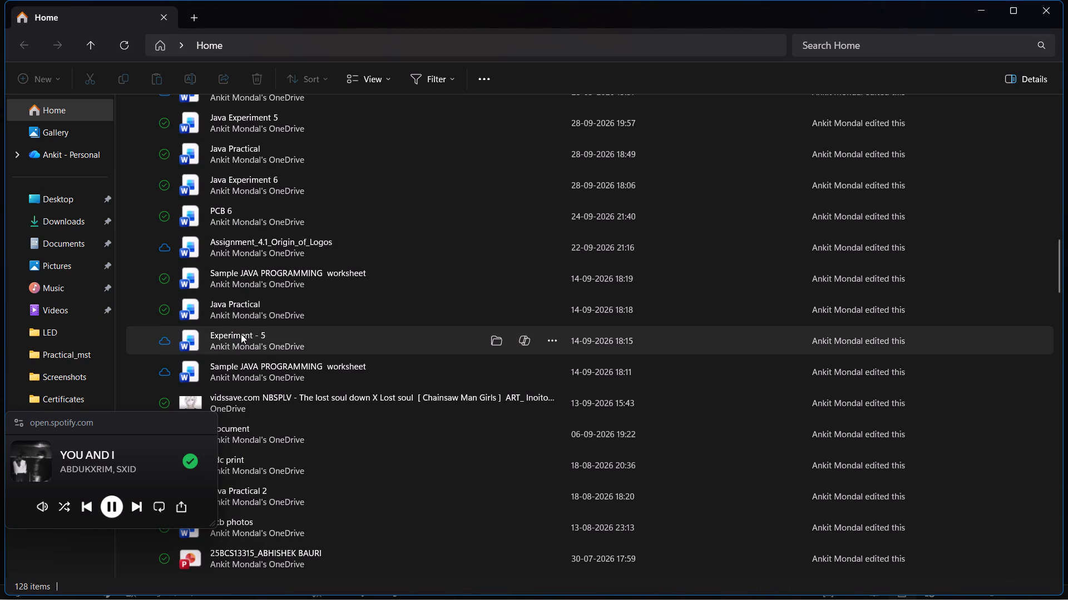
scroll(241, 334, "up", 2)
double_click(240, 266)
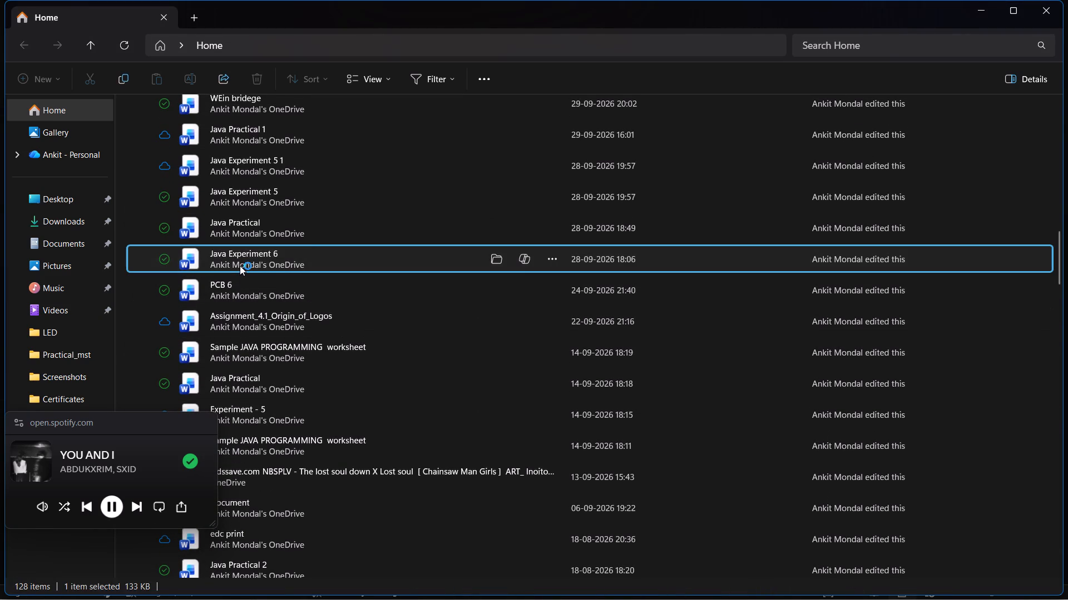
Copy the whole line "Tool Used: Online GDB (Online Compiler and Debugger)" from the Experiment 6 document.
scroll(433, 371, "down", 3)
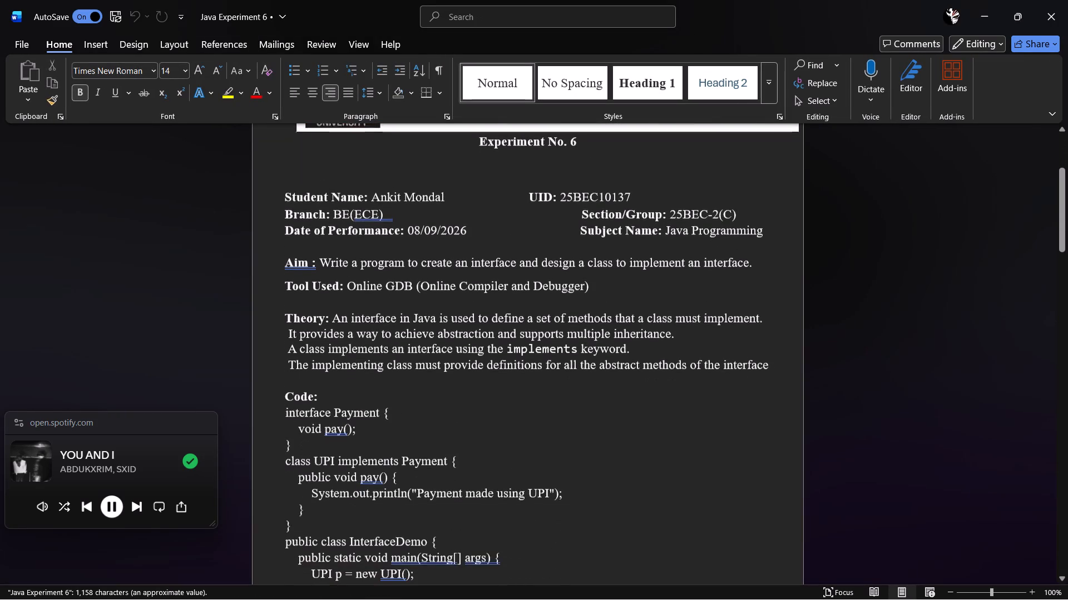
left_click_drag(289, 287, 357, 280)
left_click(357, 280)
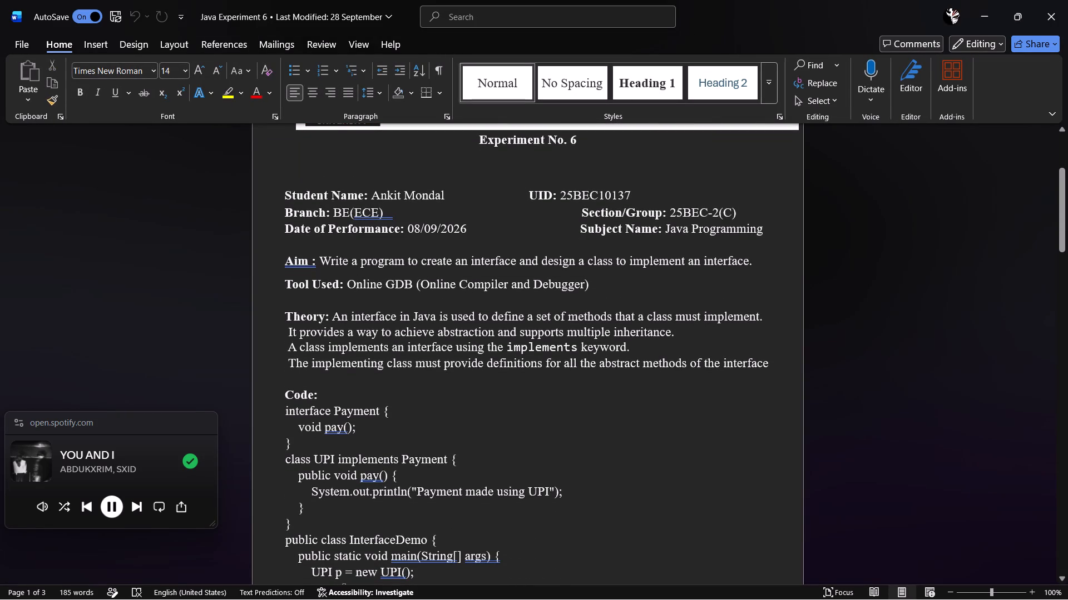
left_click_drag(288, 284, 600, 285)
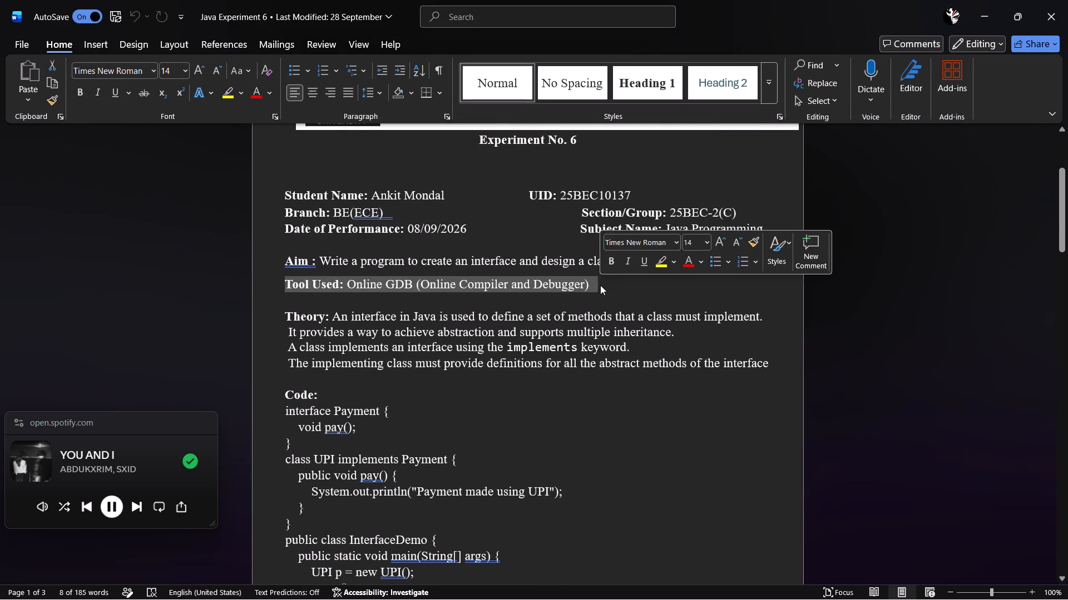
key("ctrl+c")
key("ctrl+c")
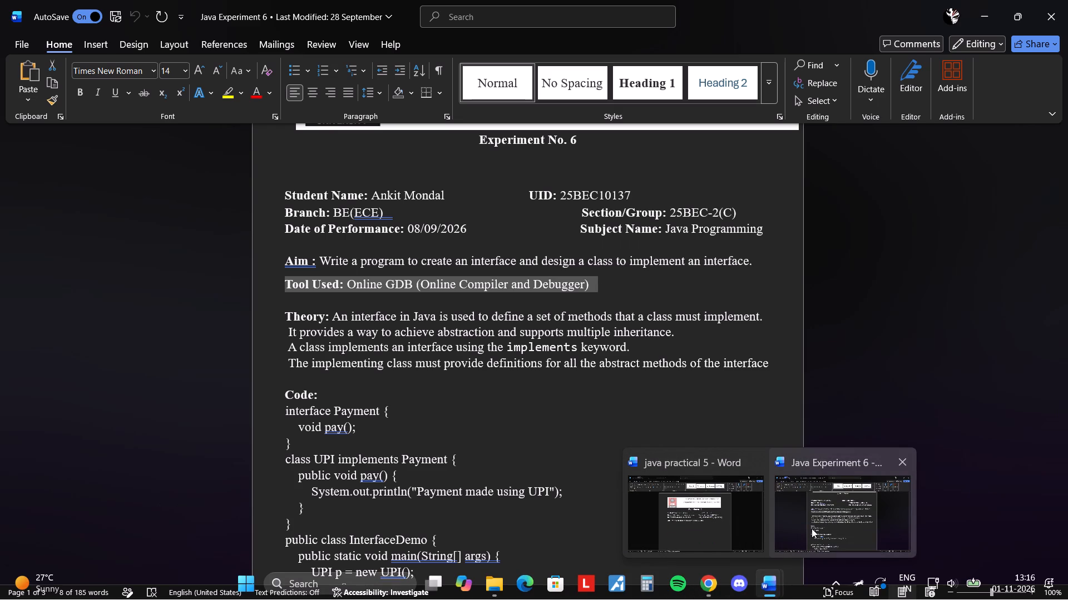
Switch to the "java practical 5" document and rename the file as "java practical 7".
left_click(714, 508)
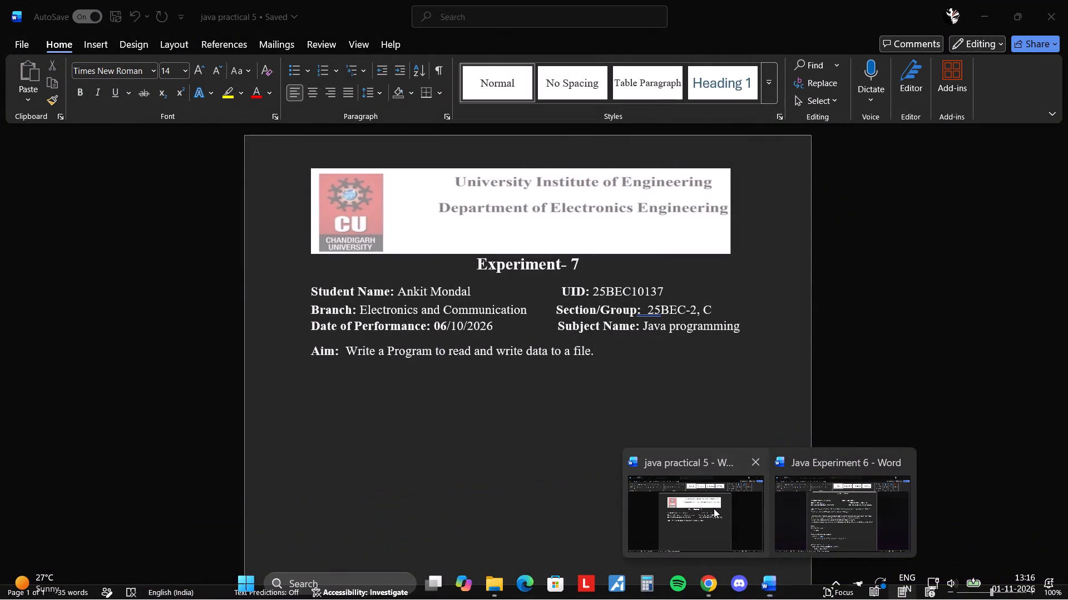
left_click(248, 11)
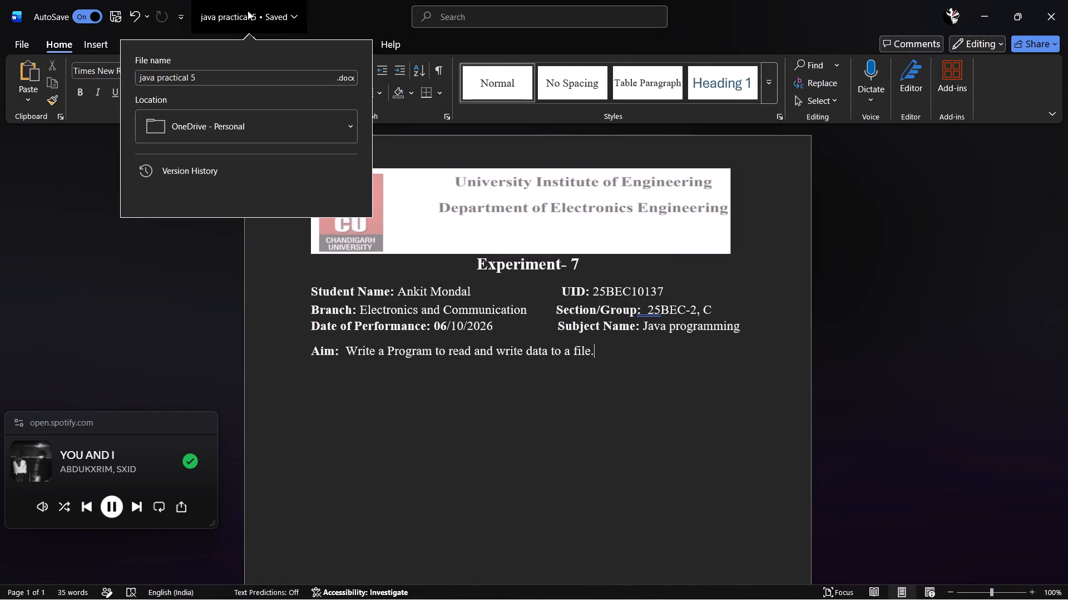
left_click(200, 79)
key("BackSpace")
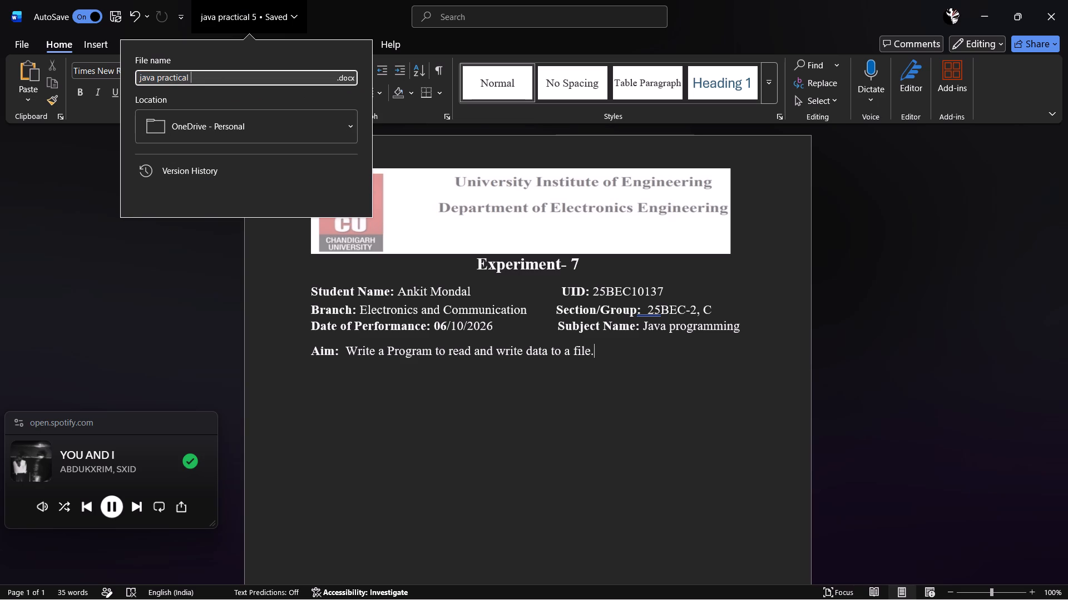
key("7")
key("Return")
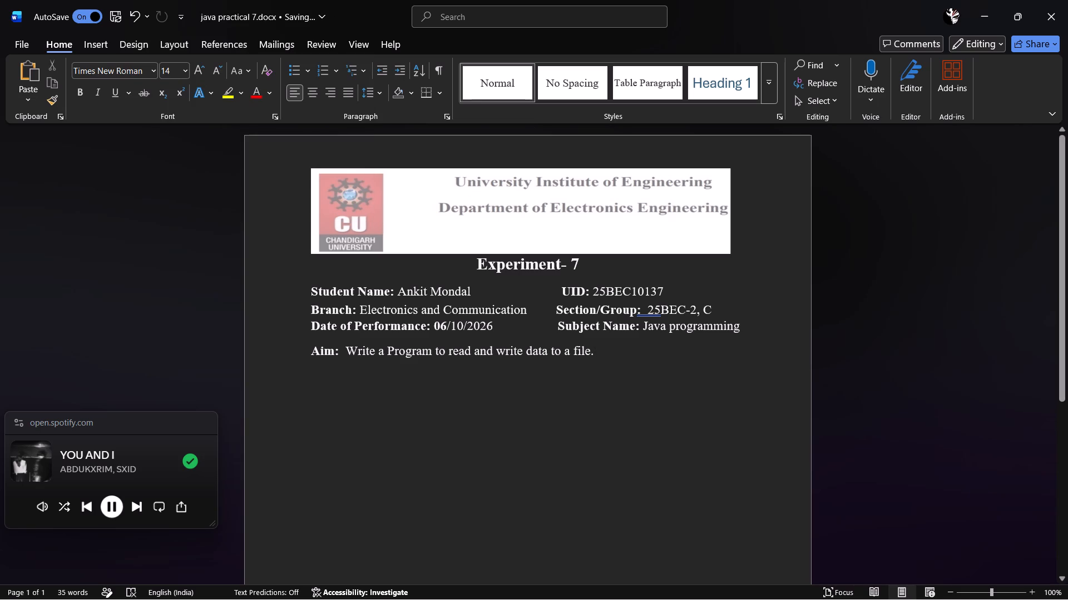
Paste the copied "Tool Used" line on a new line below the aim sentence.
key("Return")
key("ctrl+v")
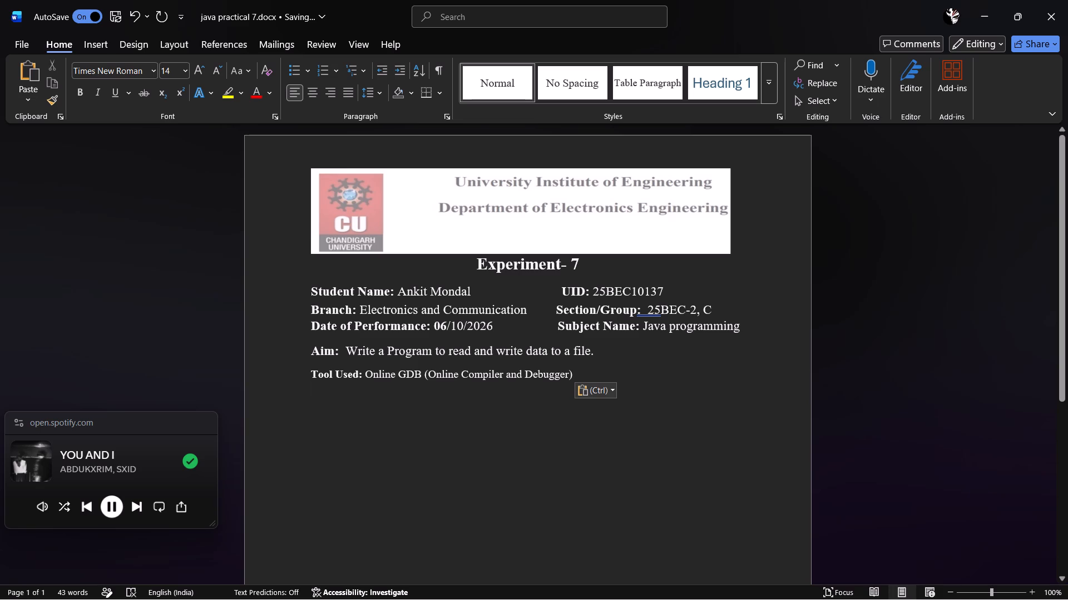
Set the font size of the bold "Tool Used" label to 14, matching the "Aim" label.
left_click_drag(360, 376, 298, 373)
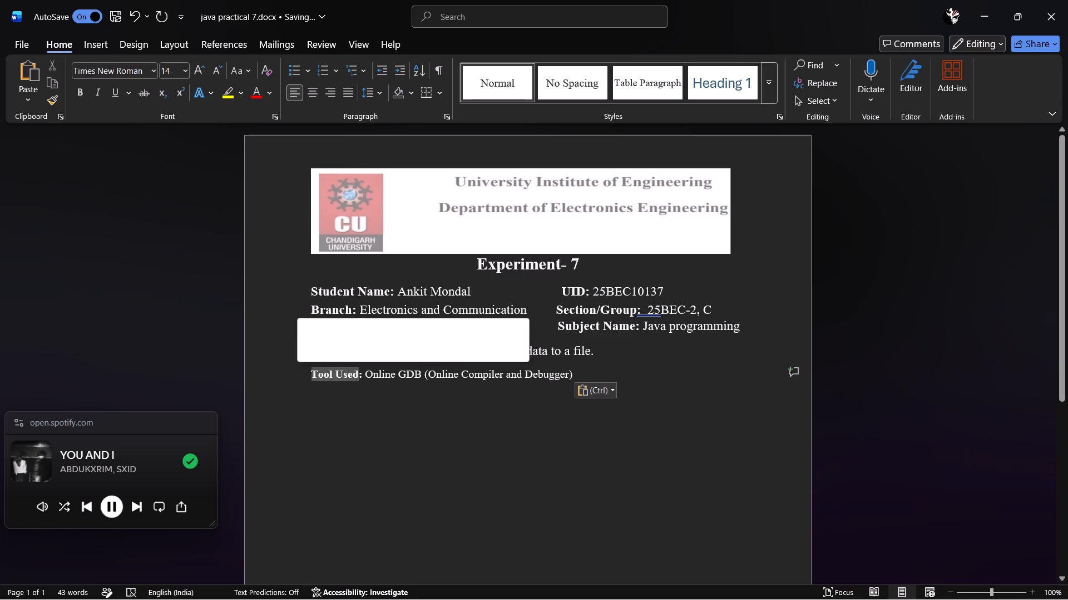
left_click_drag(382, 314, 381, 312)
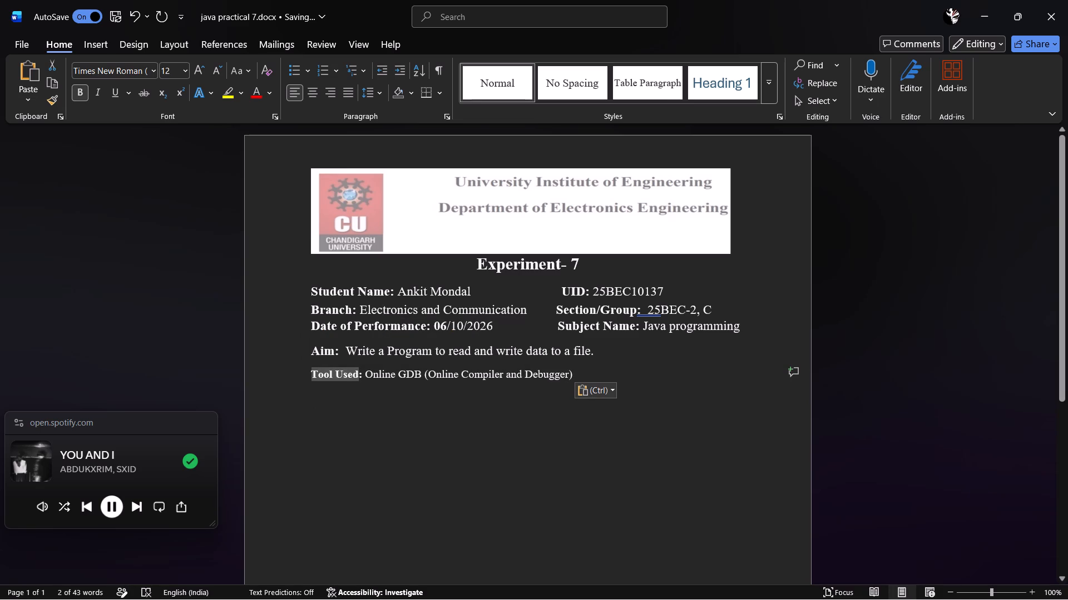
left_click_drag(381, 312, 377, 304)
left_click_drag(333, 353, 306, 355)
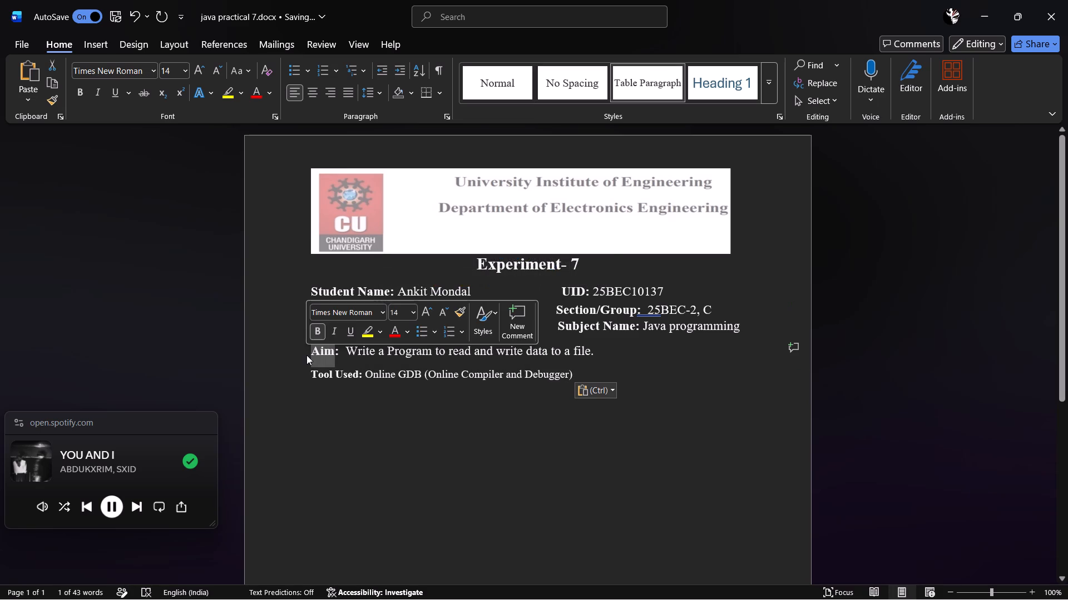
left_click_drag(358, 373, 351, 373)
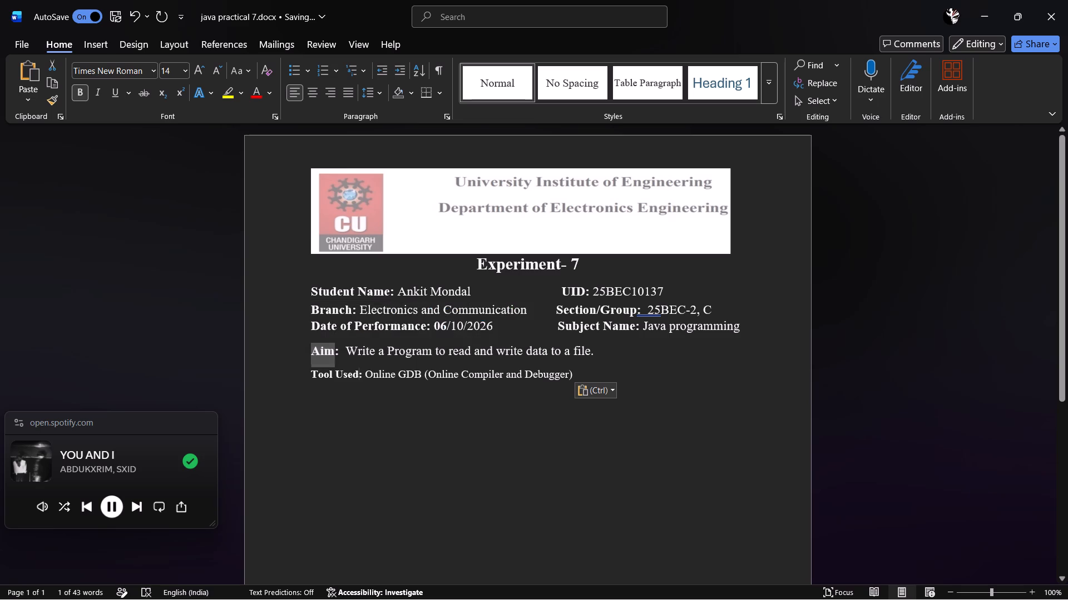
left_click_drag(351, 373, 303, 377)
left_click(404, 332)
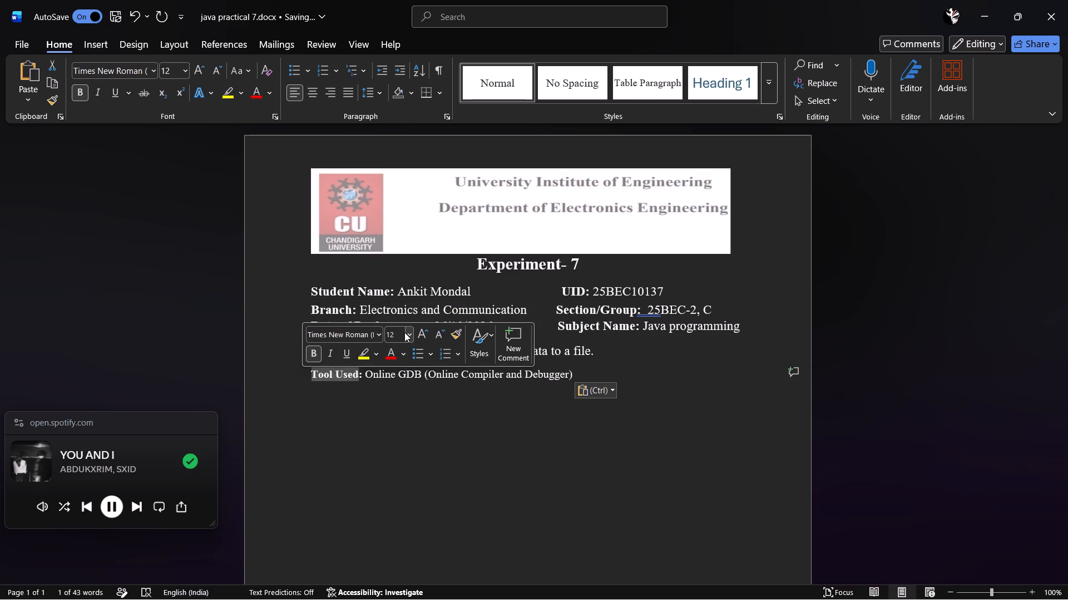
left_click(407, 332)
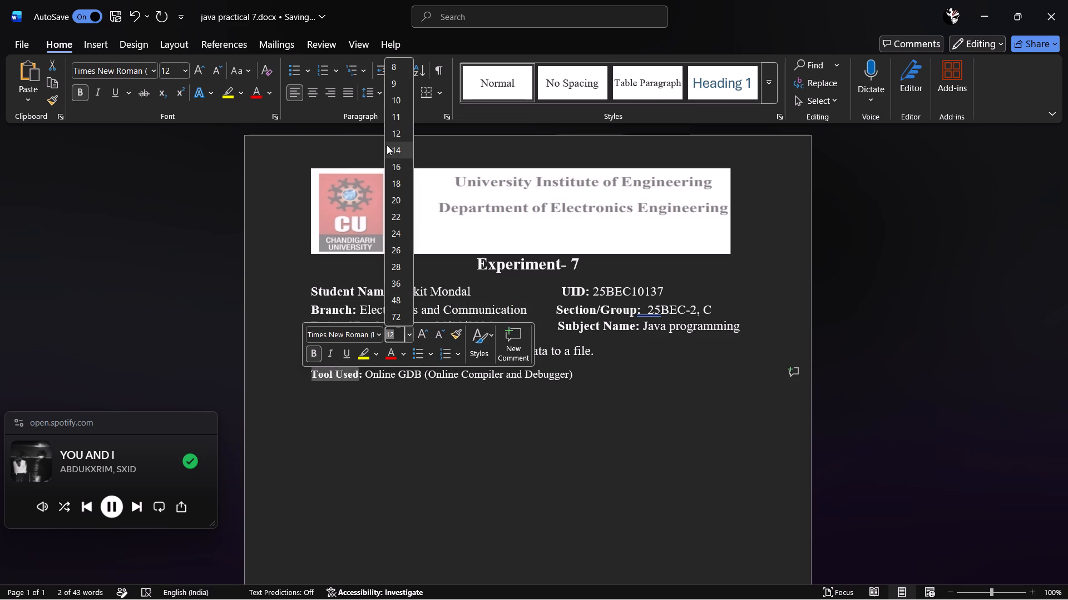
left_click(392, 147)
left_click(477, 401)
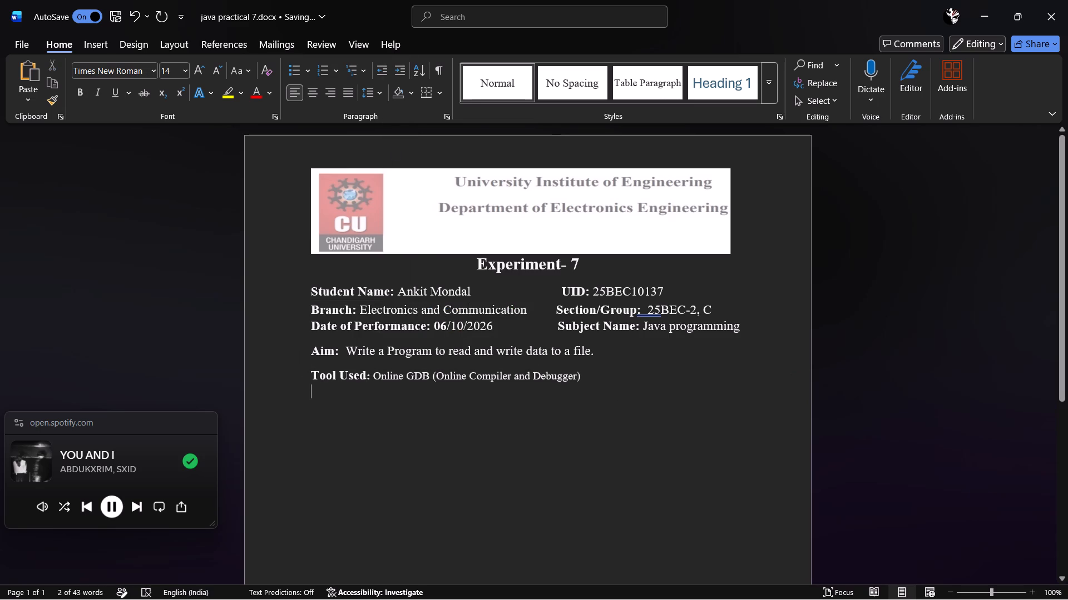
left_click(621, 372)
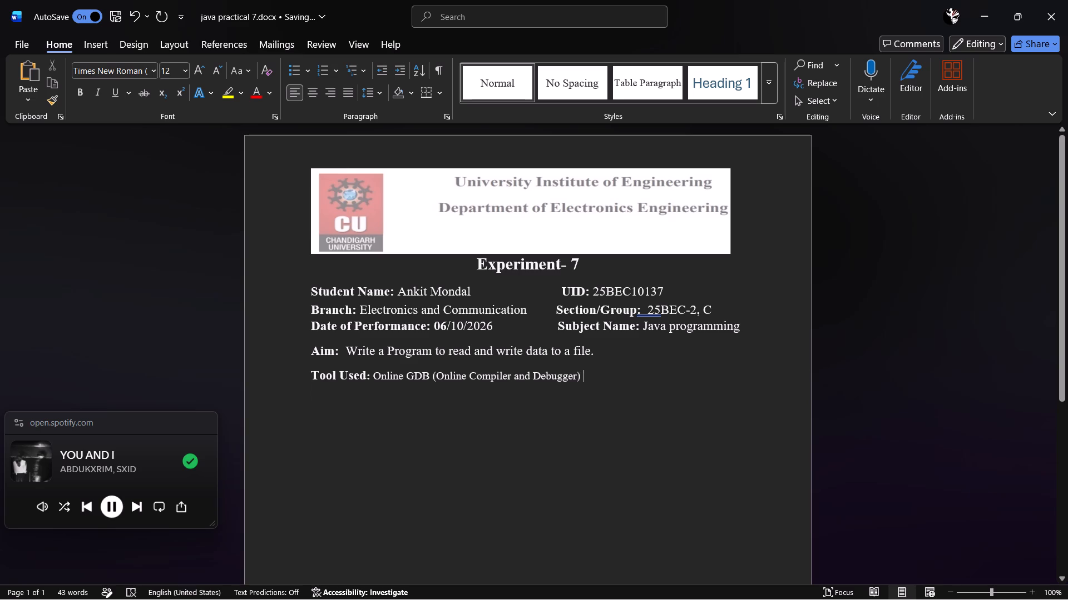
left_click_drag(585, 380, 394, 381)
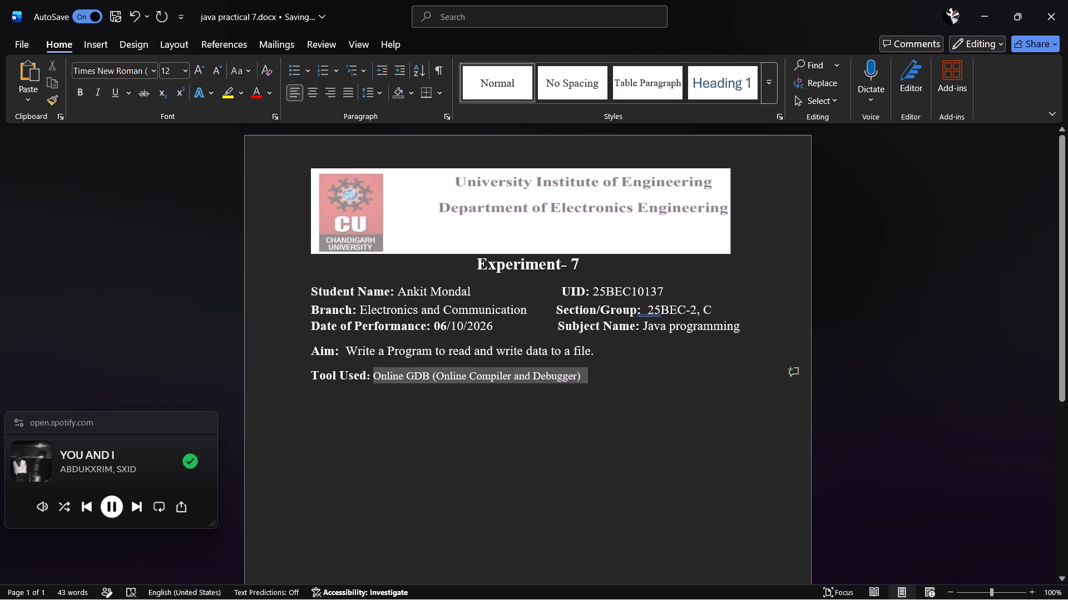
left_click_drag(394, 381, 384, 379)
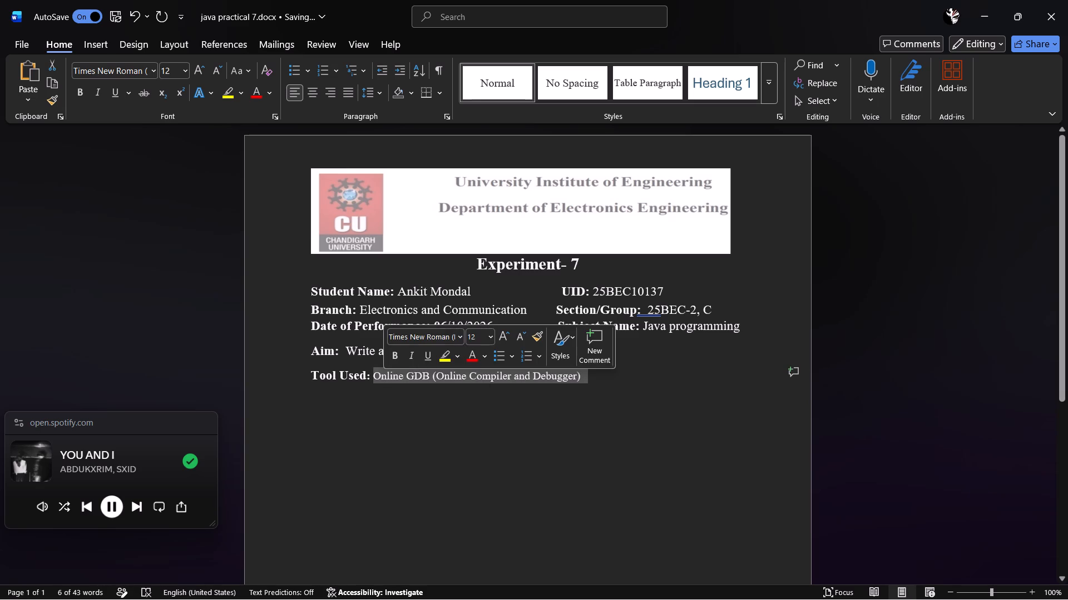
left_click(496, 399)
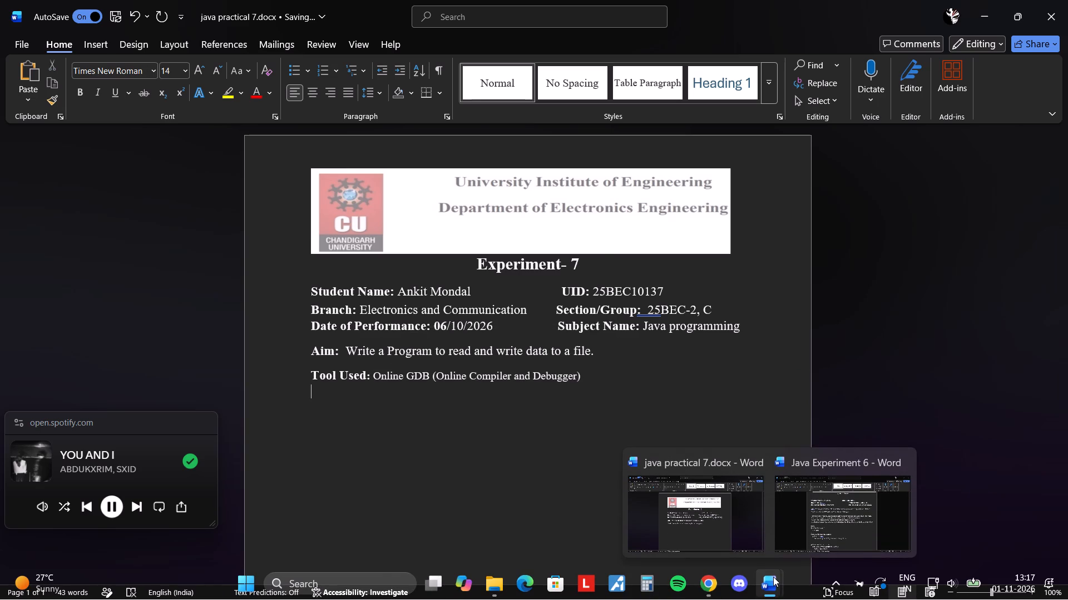
left_click(827, 507)
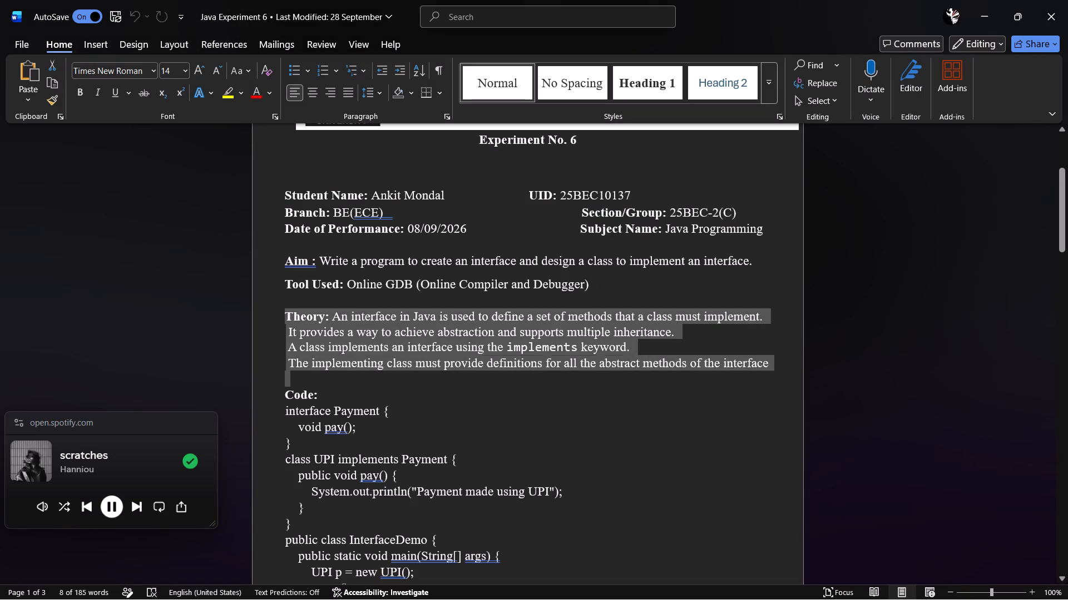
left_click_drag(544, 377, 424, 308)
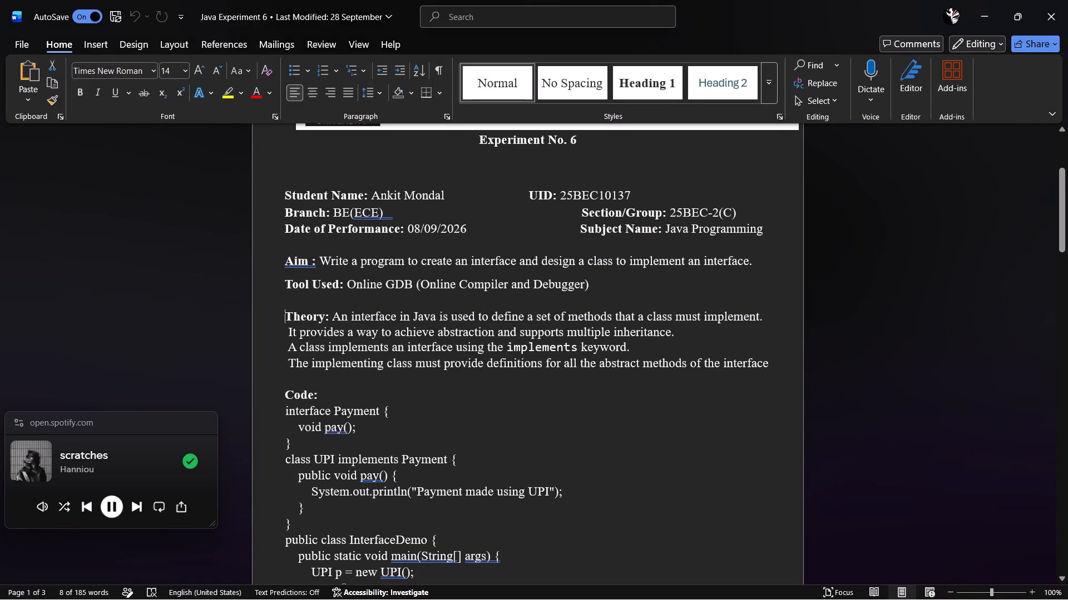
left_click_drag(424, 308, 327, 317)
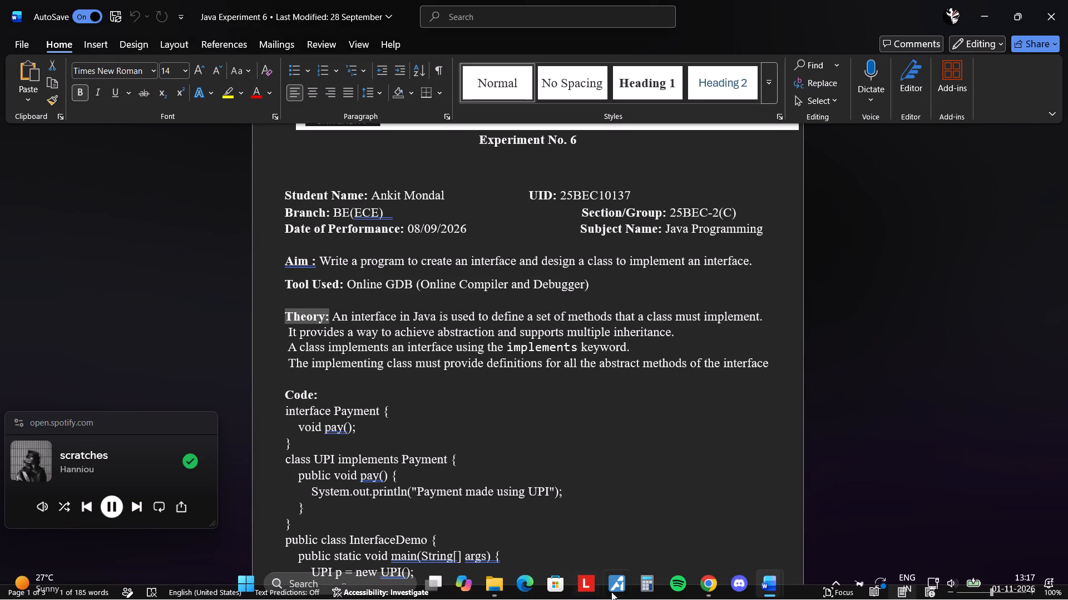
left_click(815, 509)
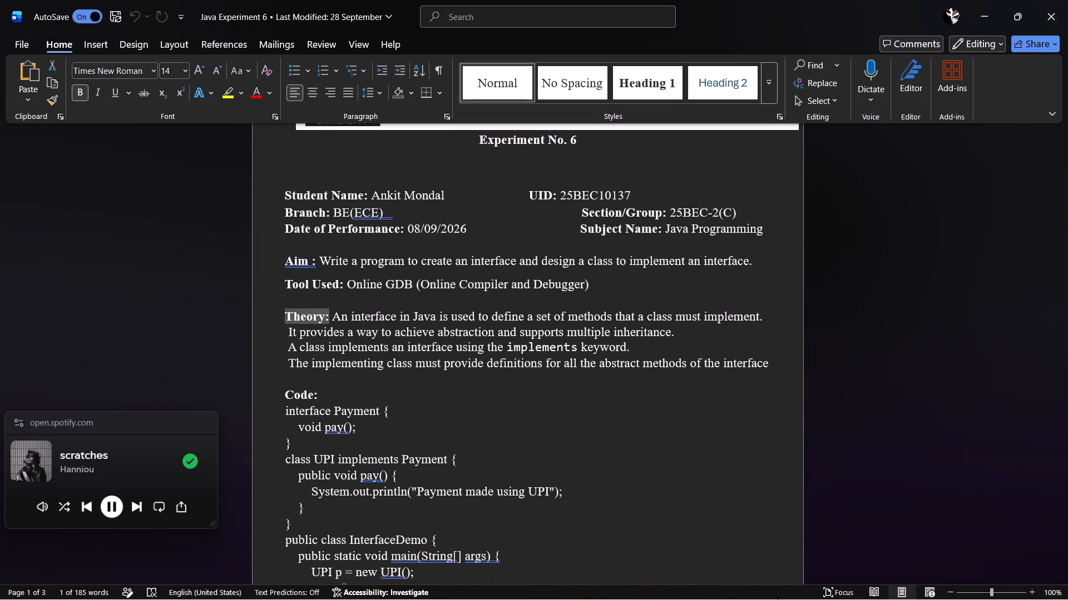
In the java practical 7 document, add a colon after "Theory" and paste the copied theory paragraphs on a new line below it.
left_click(730, 531)
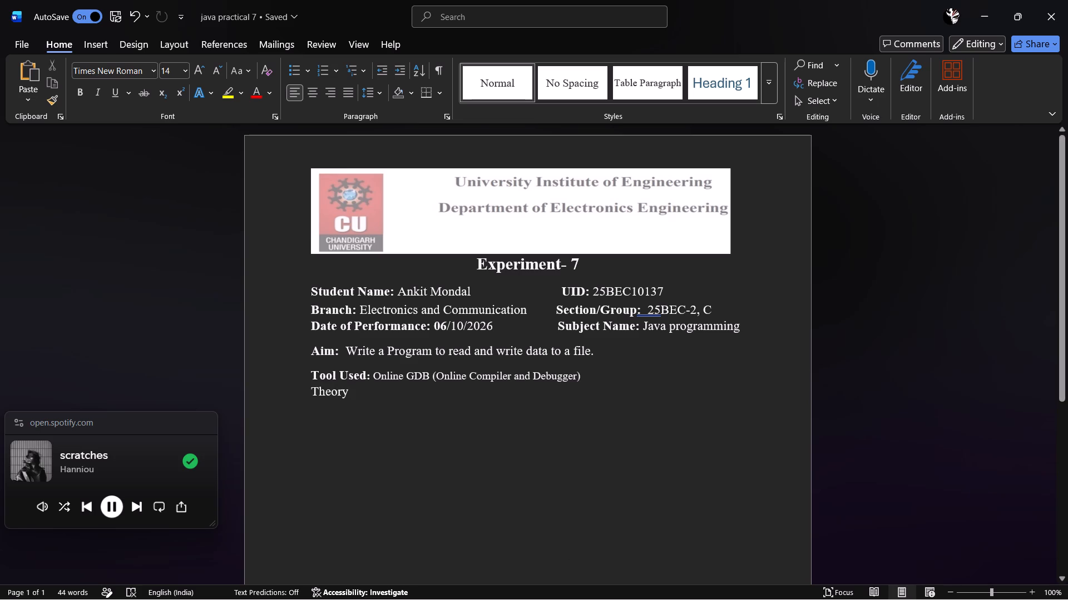
key("shift+colon")
key("Return")
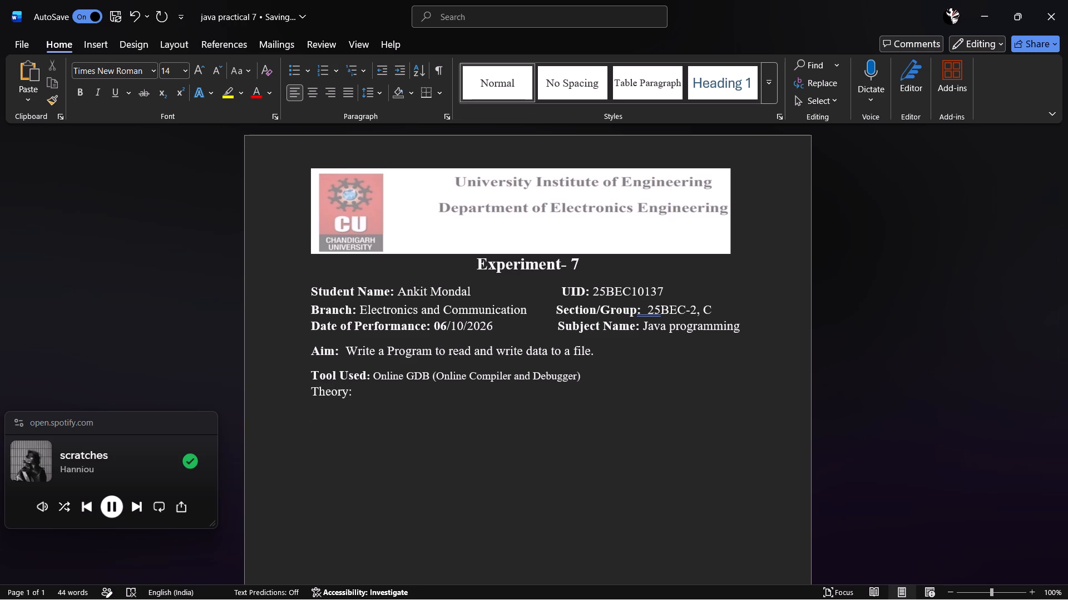
key("ctrl+v")
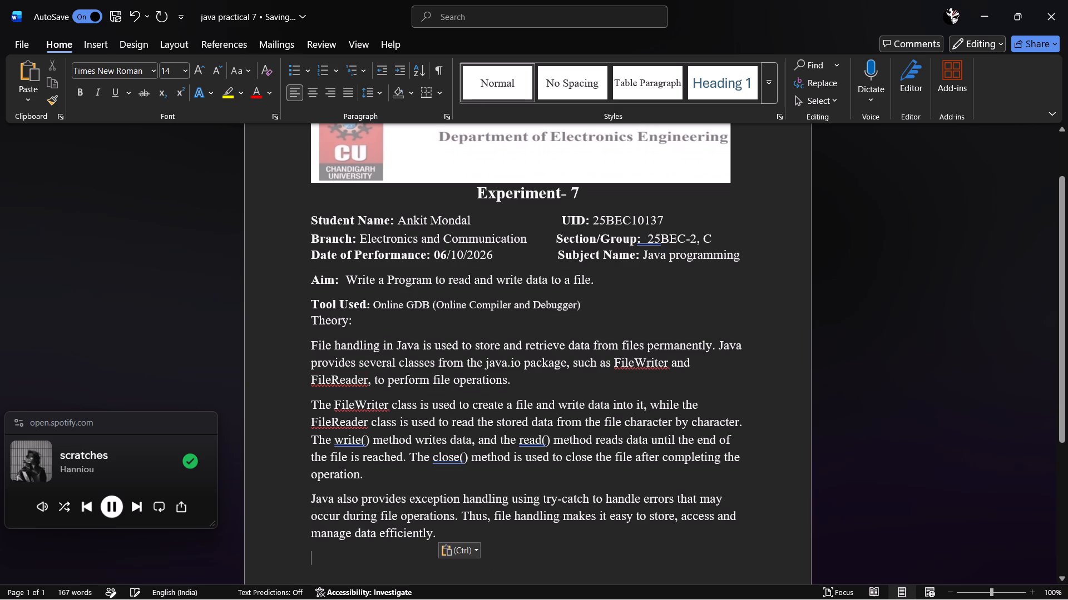
Set the font size of "Online GDB (Online Compiler and Debugger)" on the Tool Used line to 14, matching the aim text.
left_click_drag(354, 318, 310, 321)
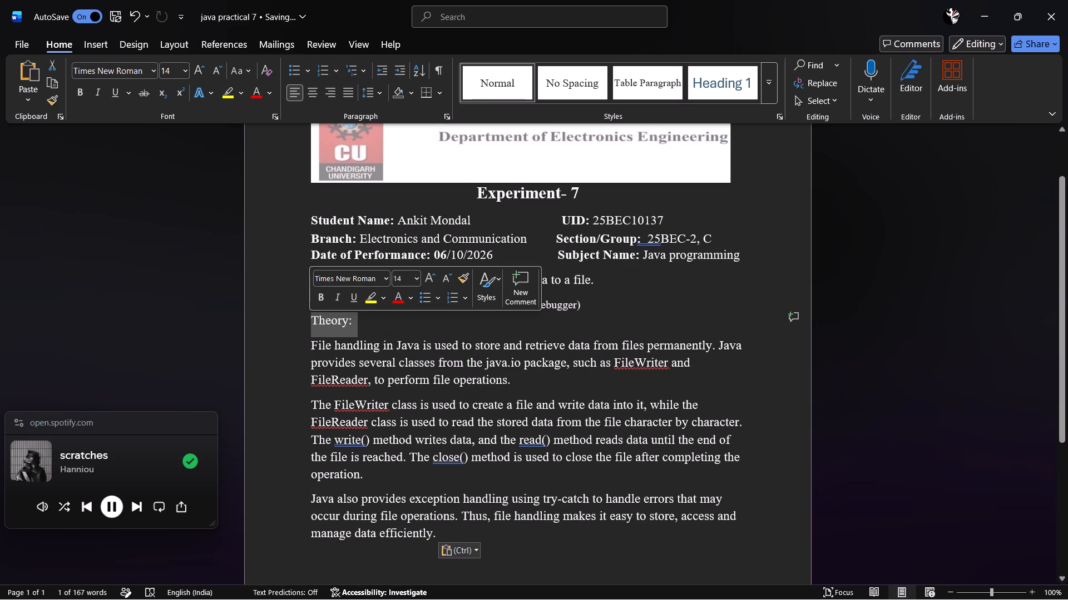
left_click_drag(379, 368, 448, 376)
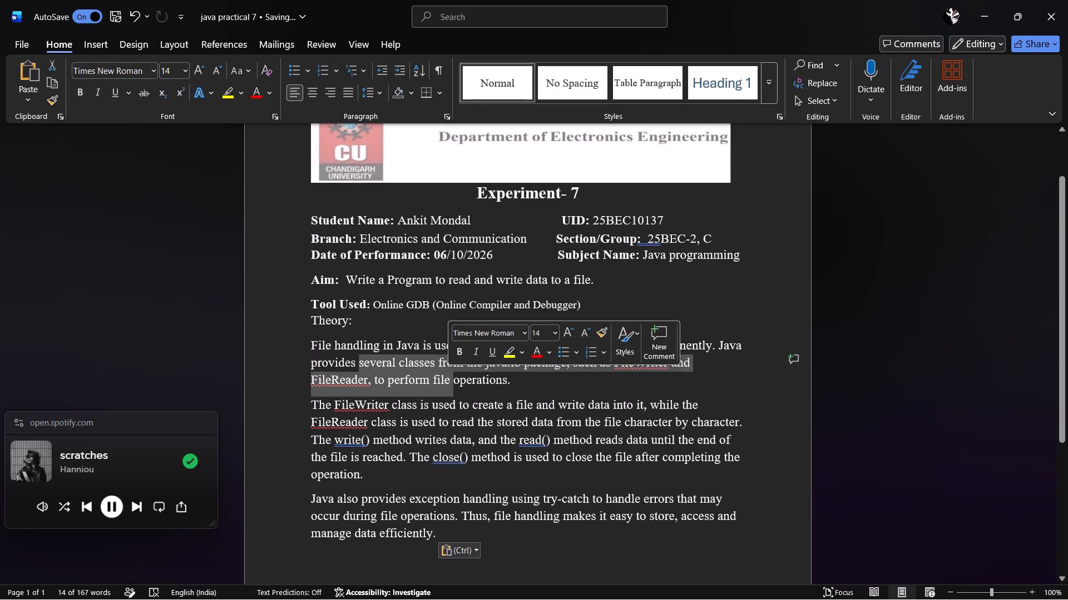
left_click_drag(349, 282, 522, 289)
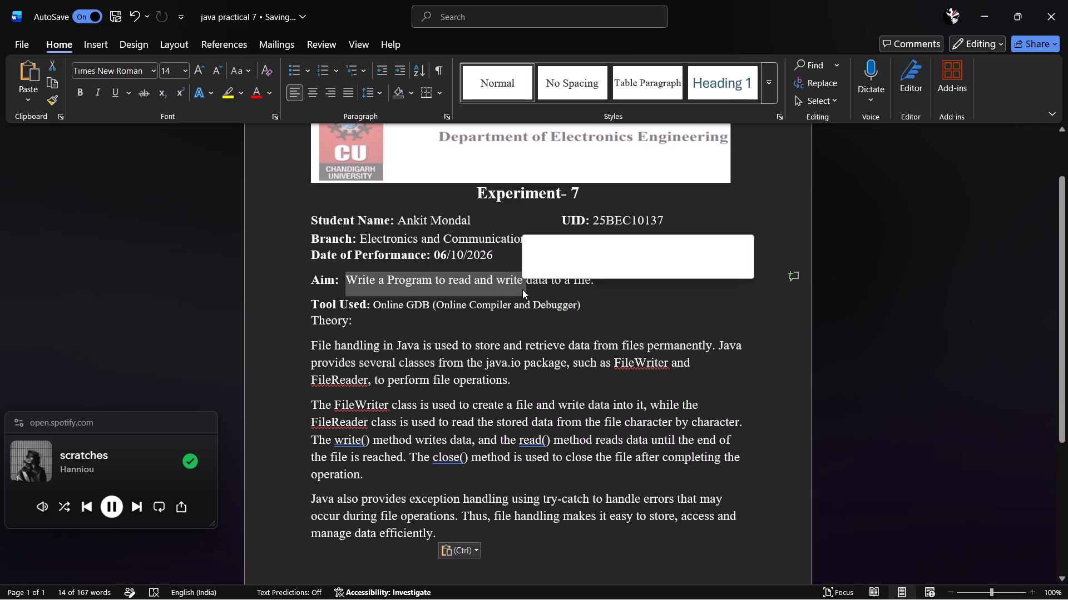
left_click_drag(376, 303, 375, 303)
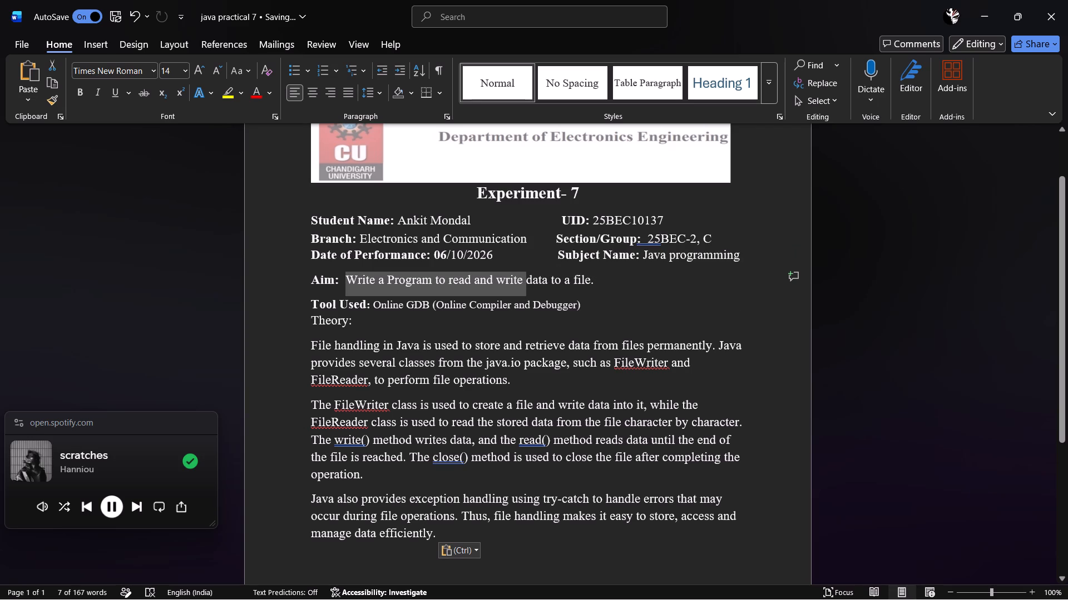
left_click_drag(375, 303, 576, 313)
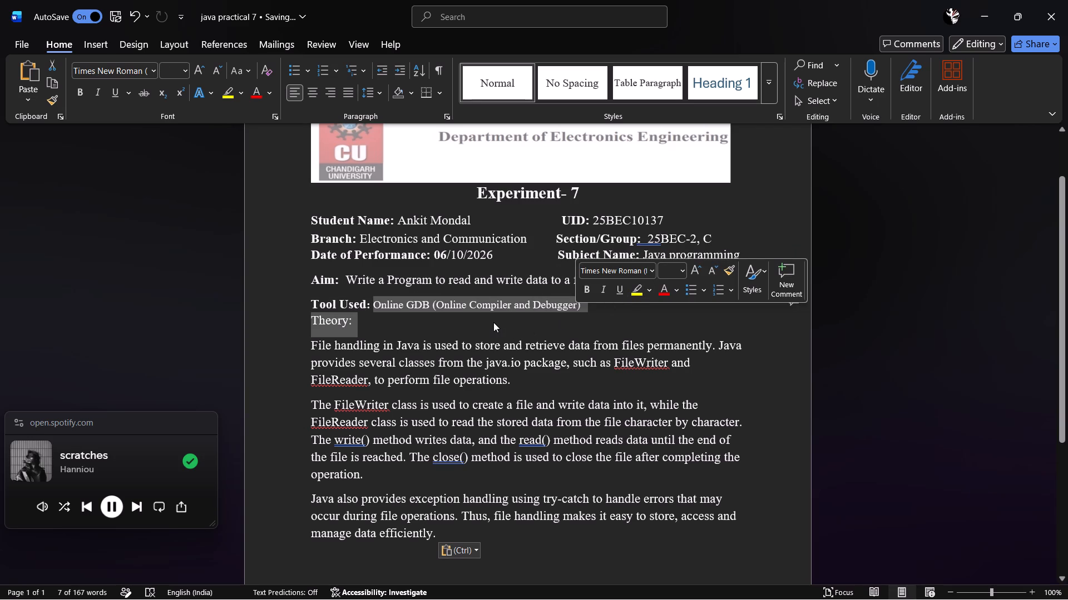
left_click(676, 271)
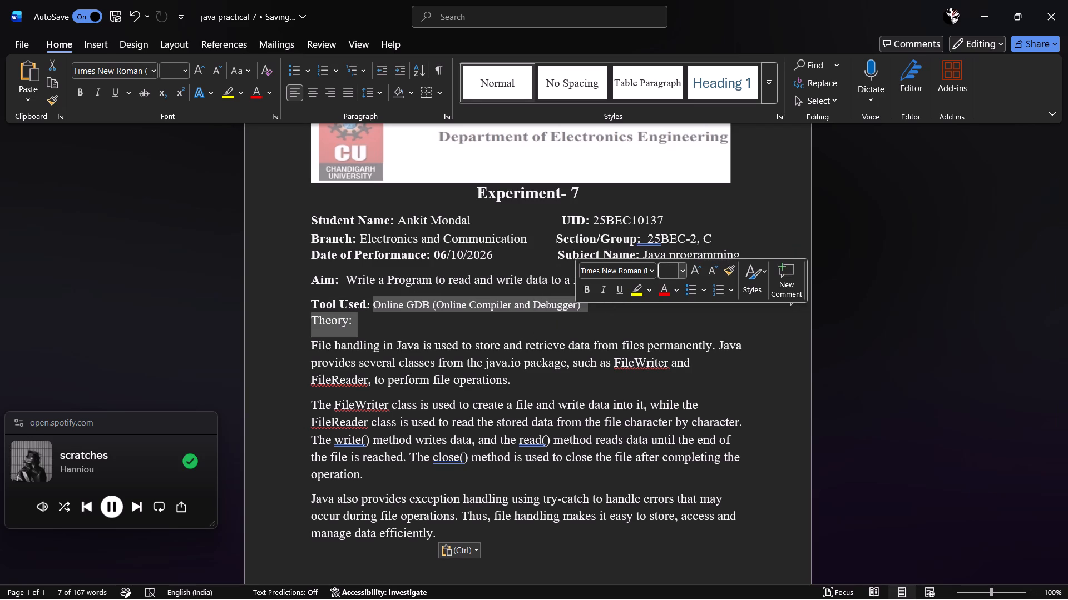
left_click(181, 72)
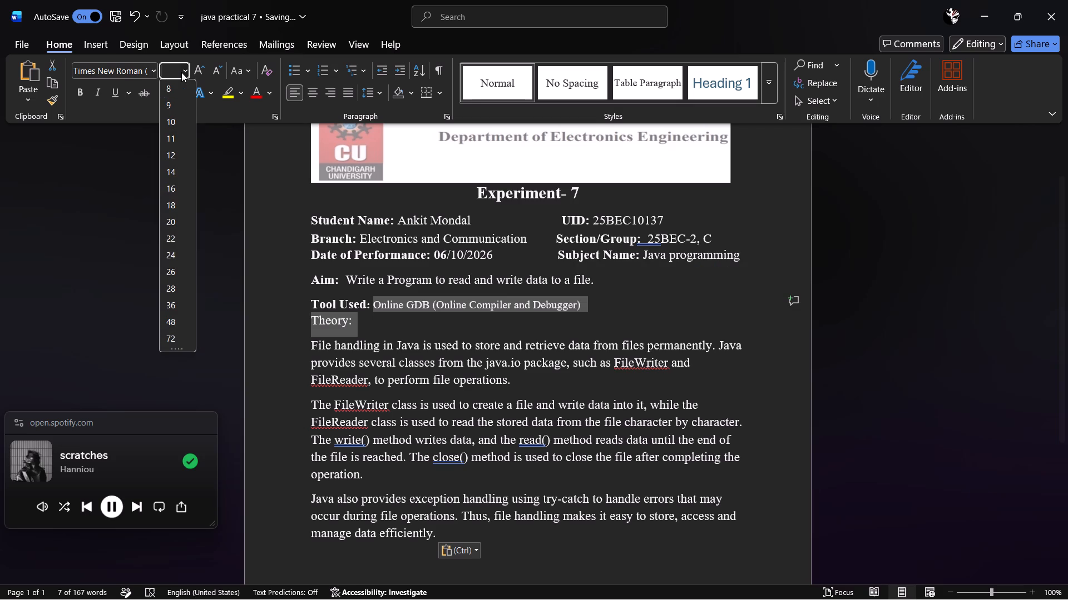
left_click(170, 172)
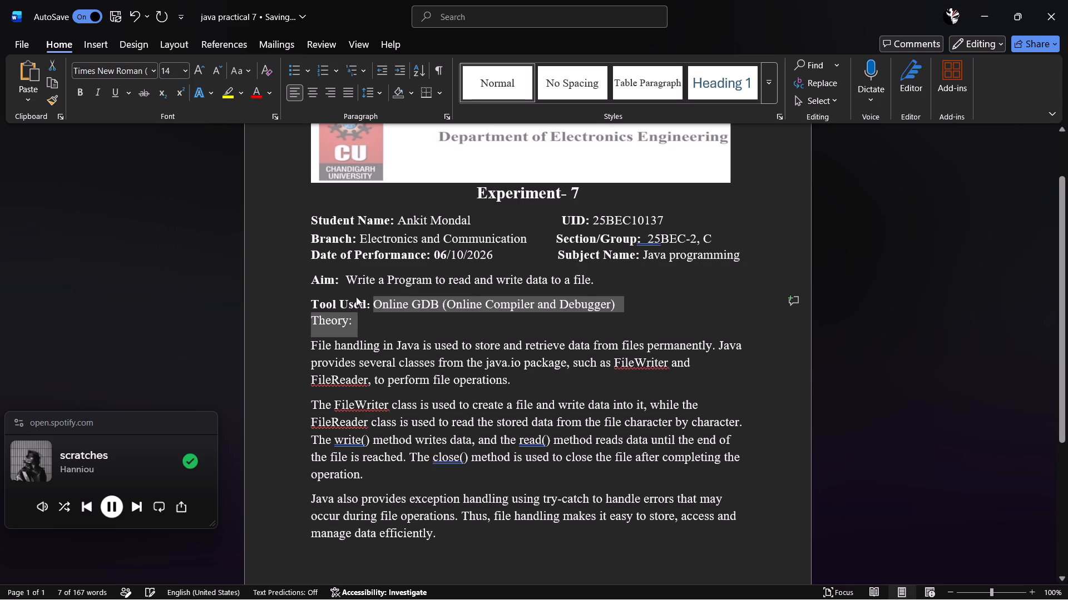
left_click(470, 336)
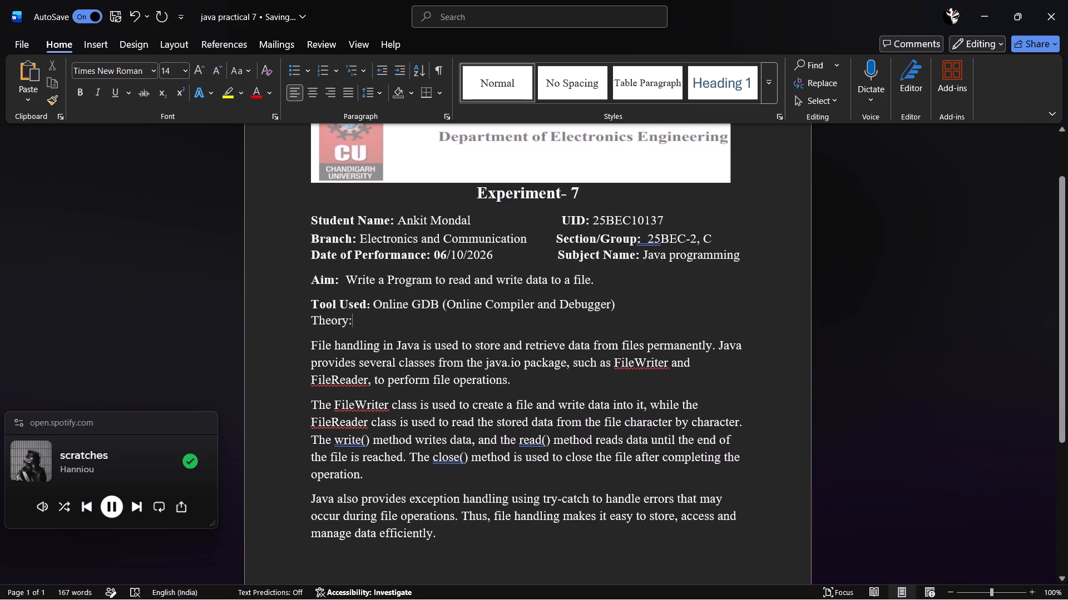
Make the "Theory:" heading bold, like the Aim and Tool Used labels.
left_click_drag(311, 342, 373, 422)
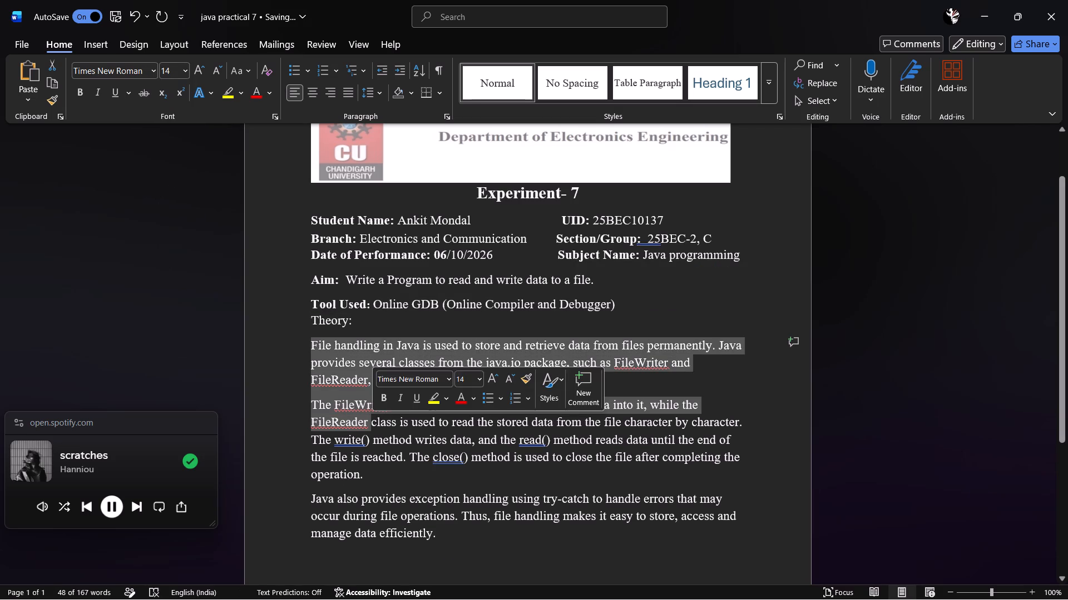
left_click(308, 290)
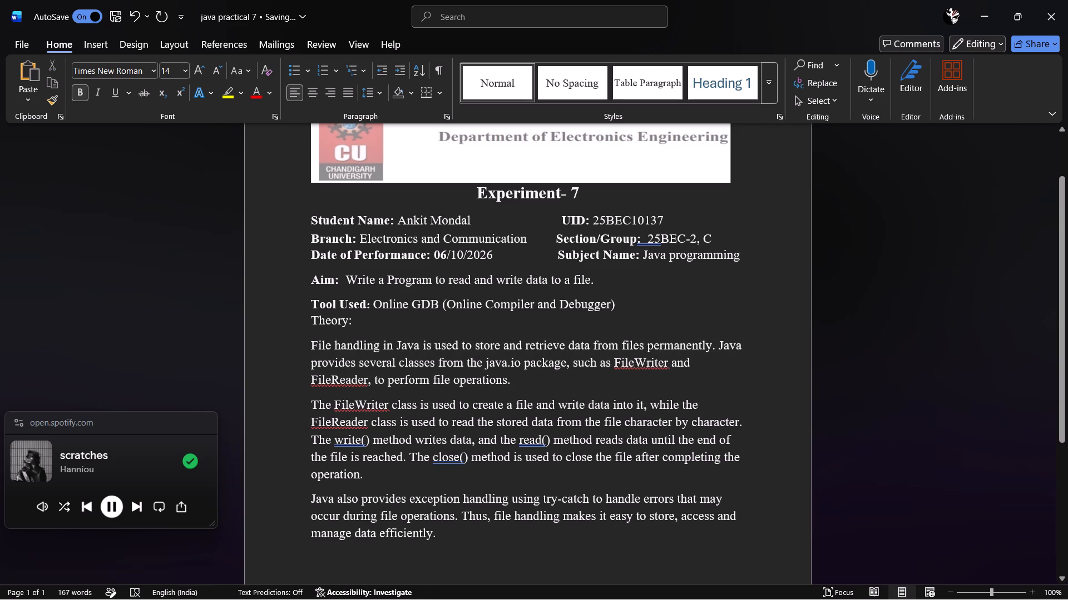
left_click_drag(357, 318, 310, 320)
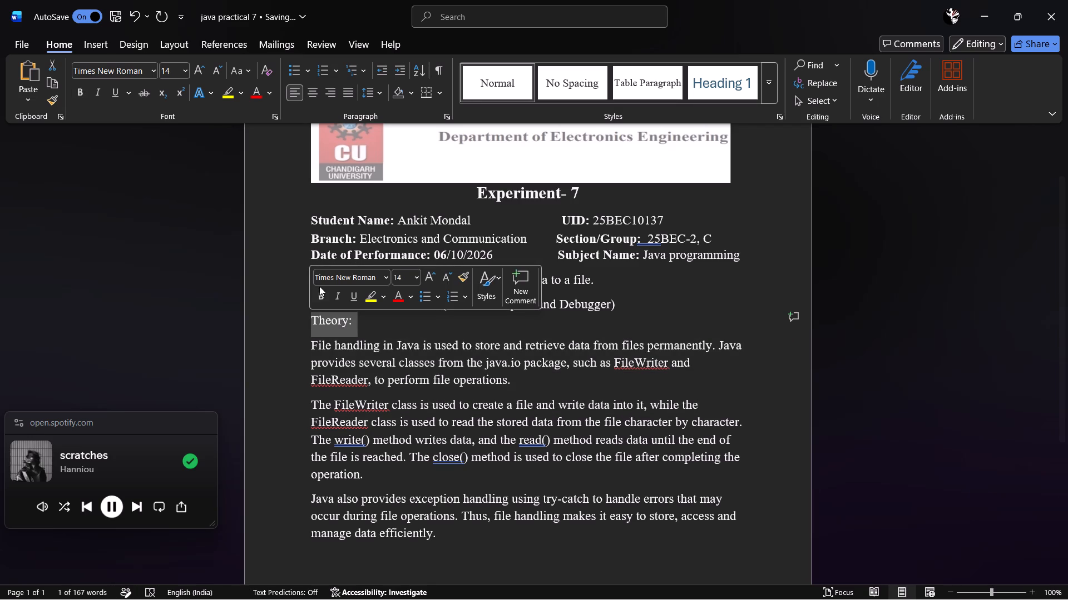
left_click(319, 294)
left_click(298, 336)
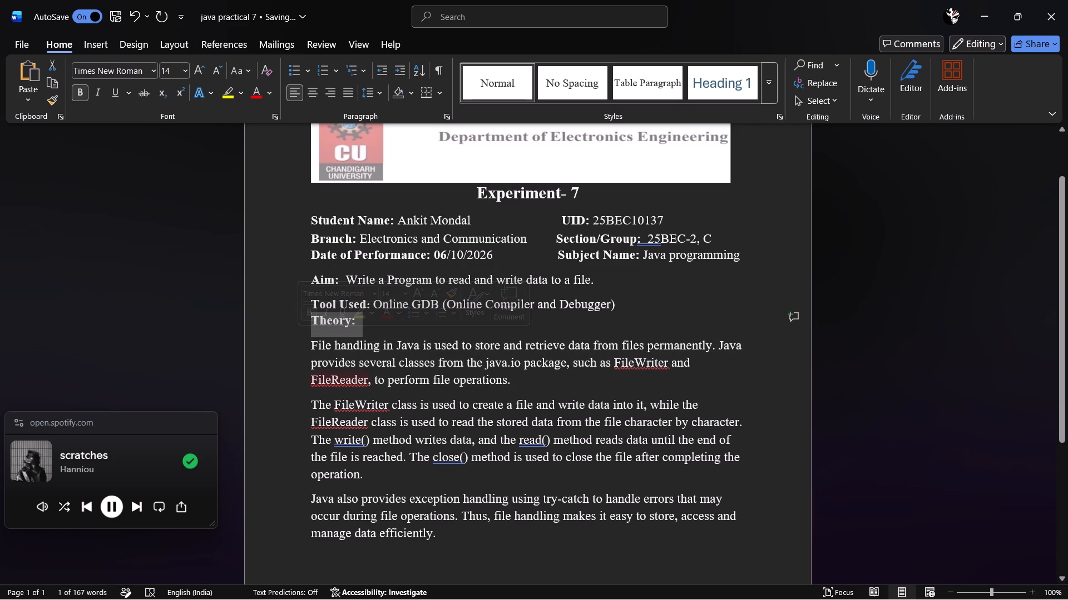
left_click(400, 374)
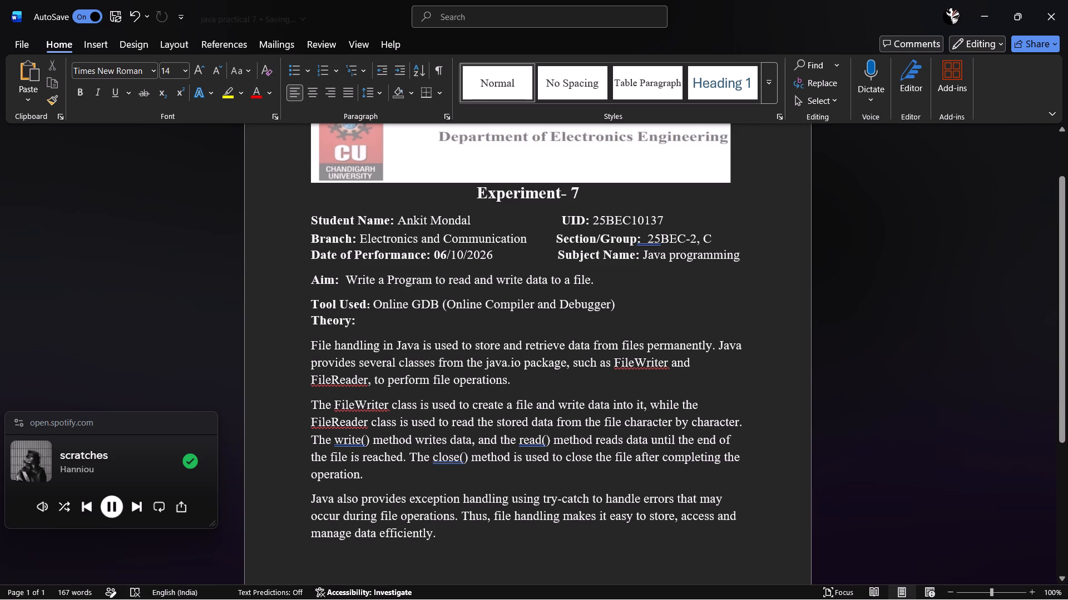
left_click(624, 364)
left_click(763, 348)
Copy the bold "Code:" label from the Java Experiment 6 document and paste it on a new line below the theory in java practical 7.
scroll(494, 407, "down", 2)
scroll(494, 407, "up", 1)
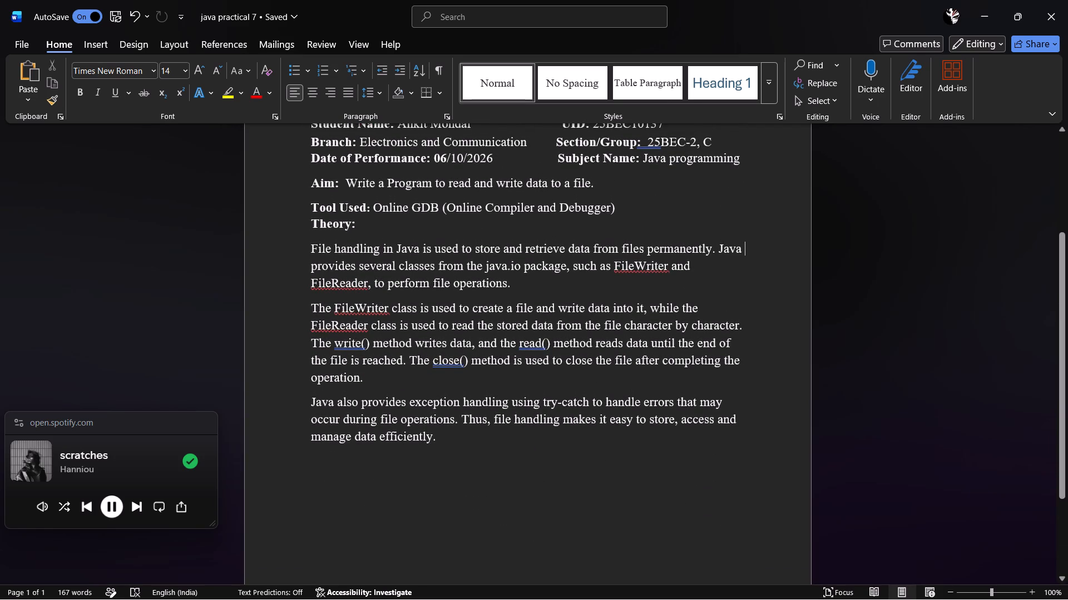
left_click(479, 428)
left_click(470, 438)
key("Return")
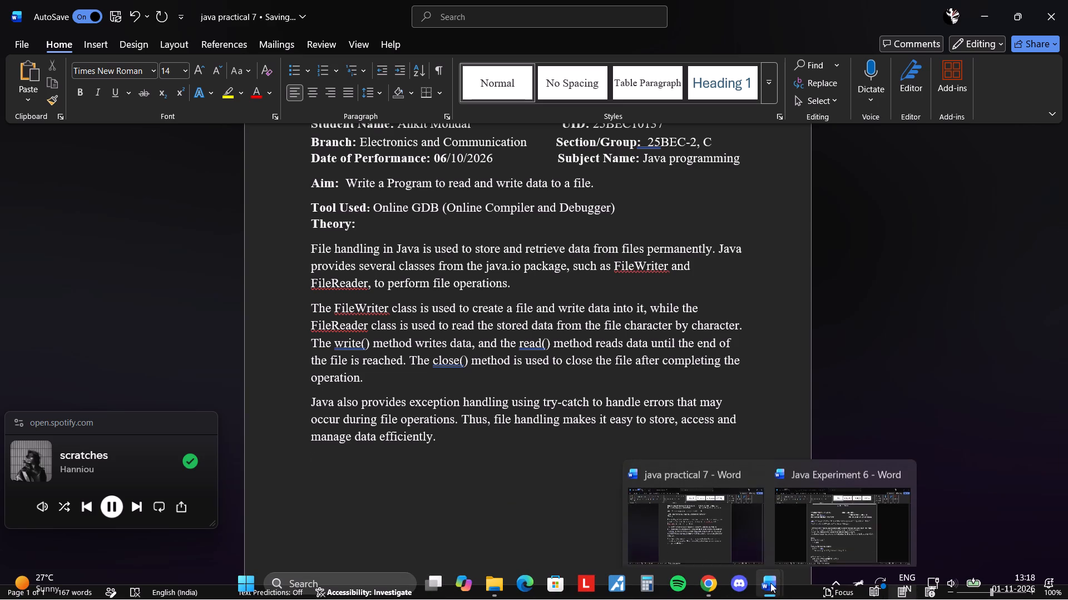
scroll(688, 406, "up", 5)
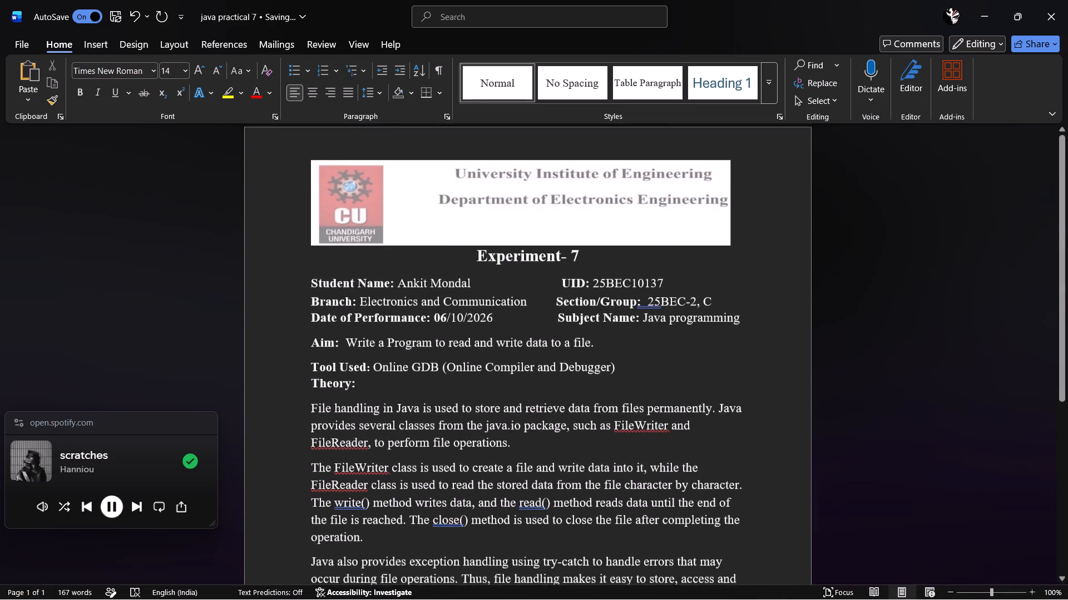
scroll(688, 406, "up", 1)
scroll(688, 406, "down", 4)
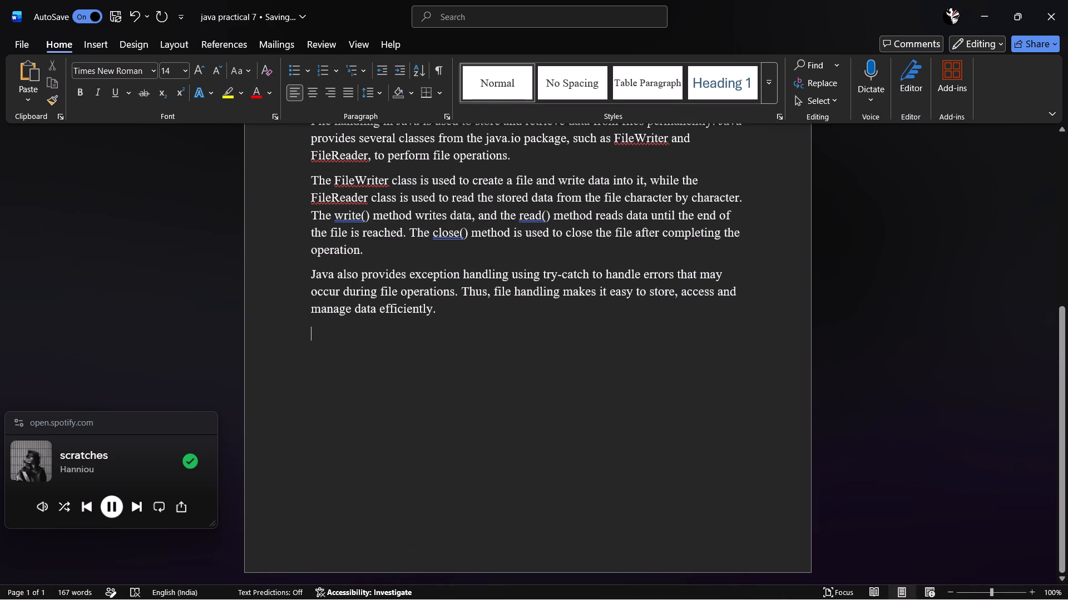
scroll(744, 339, "up", 6)
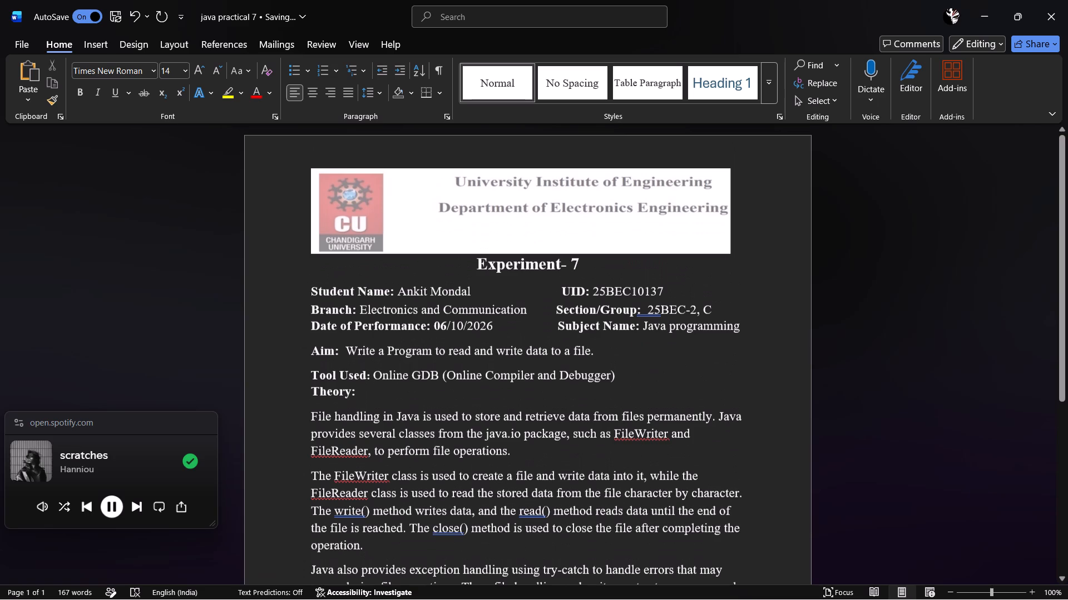
scroll(745, 402, "down", 4)
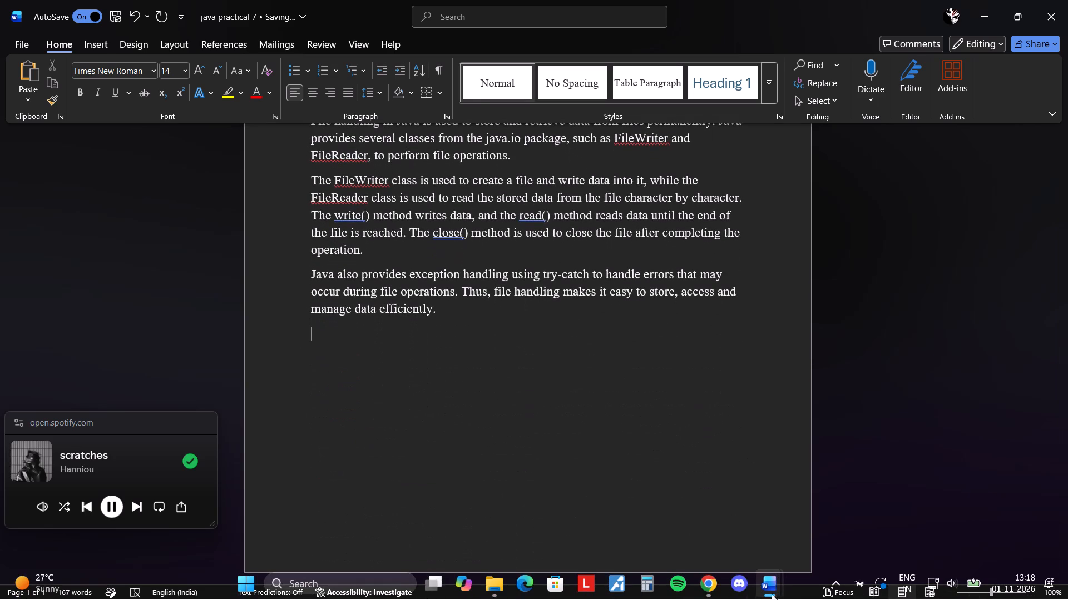
left_click(827, 511)
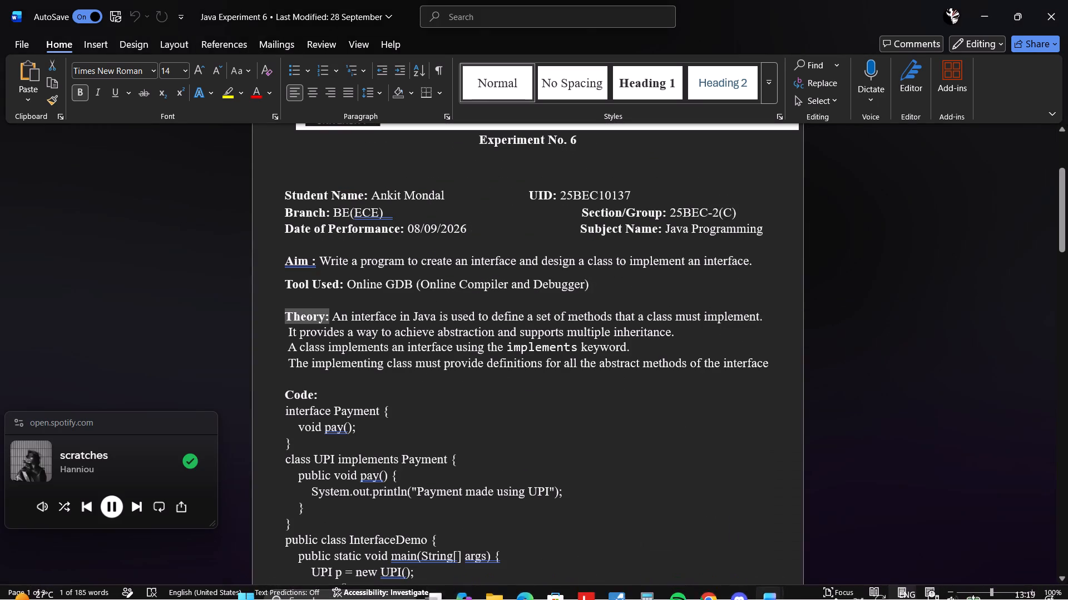
left_click_drag(323, 396, 281, 396)
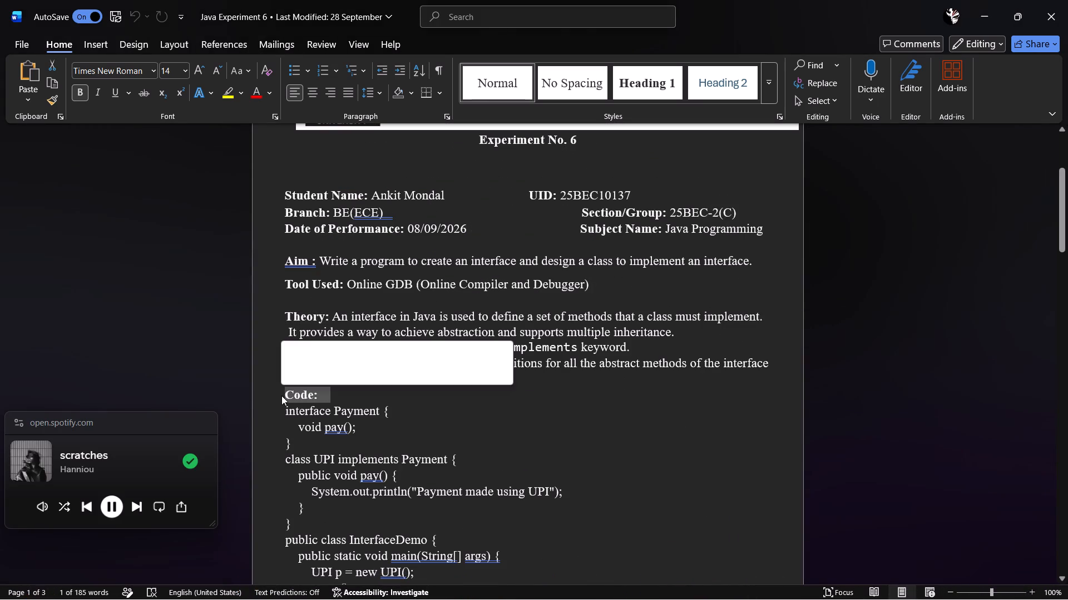
key("ctrl+c")
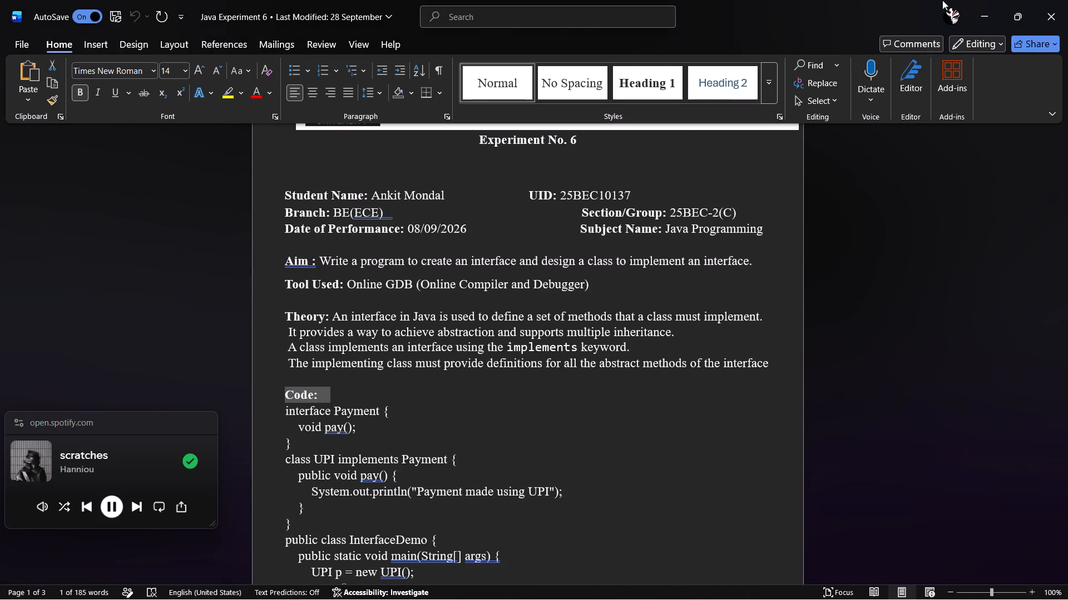
left_click(970, 0)
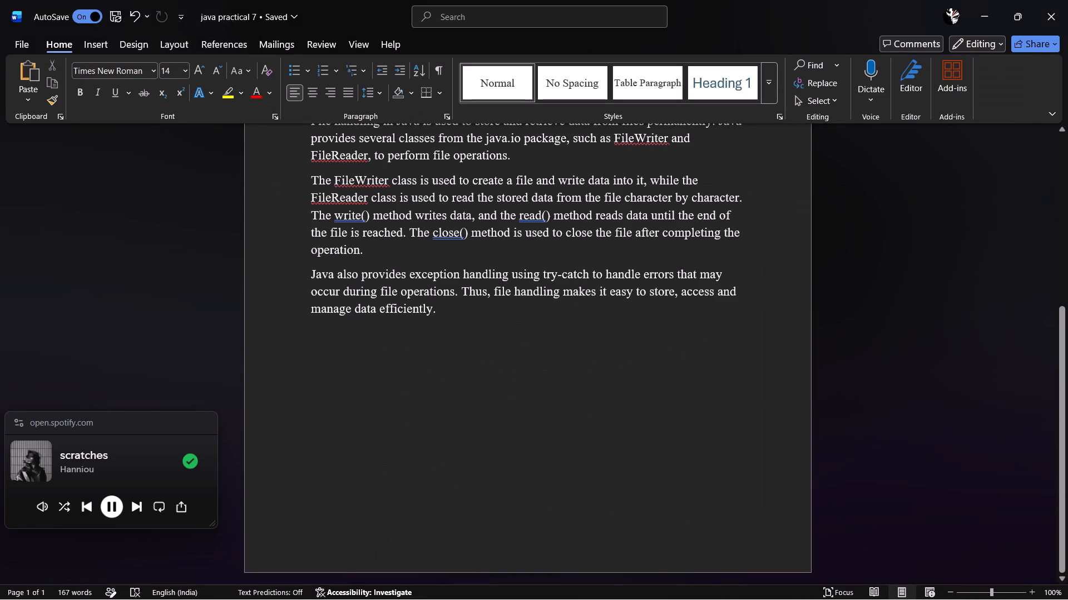
key("ctrl+v")
Set the font size of the "Code:" label below the theory to 14, checking it against the Java Experiment 6 document.
left_click(342, 337)
left_click_drag(342, 337, 285, 331)
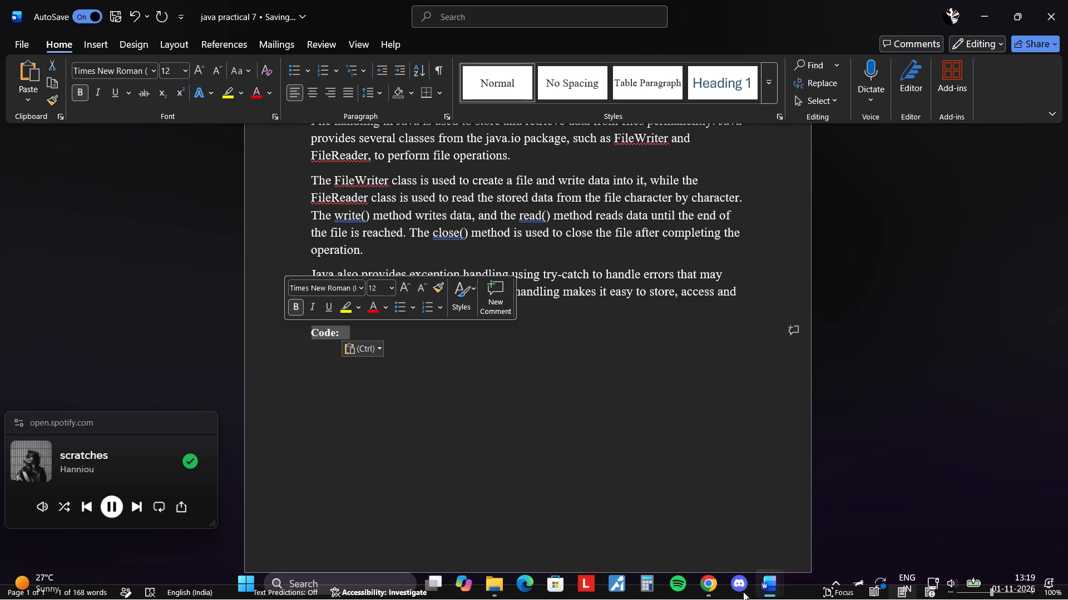
left_click(815, 553)
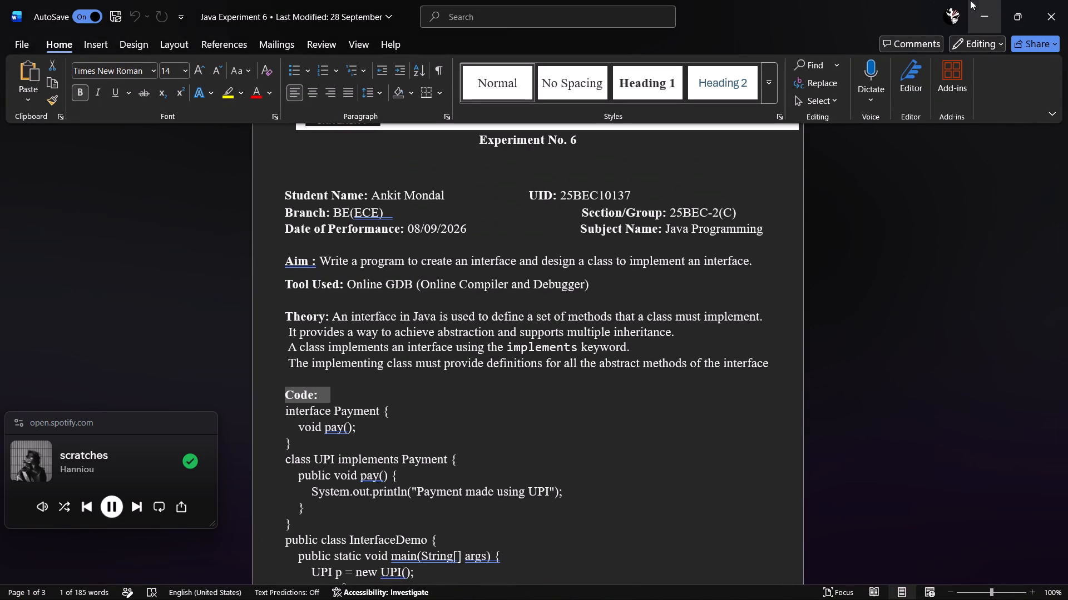
left_click(992, 0)
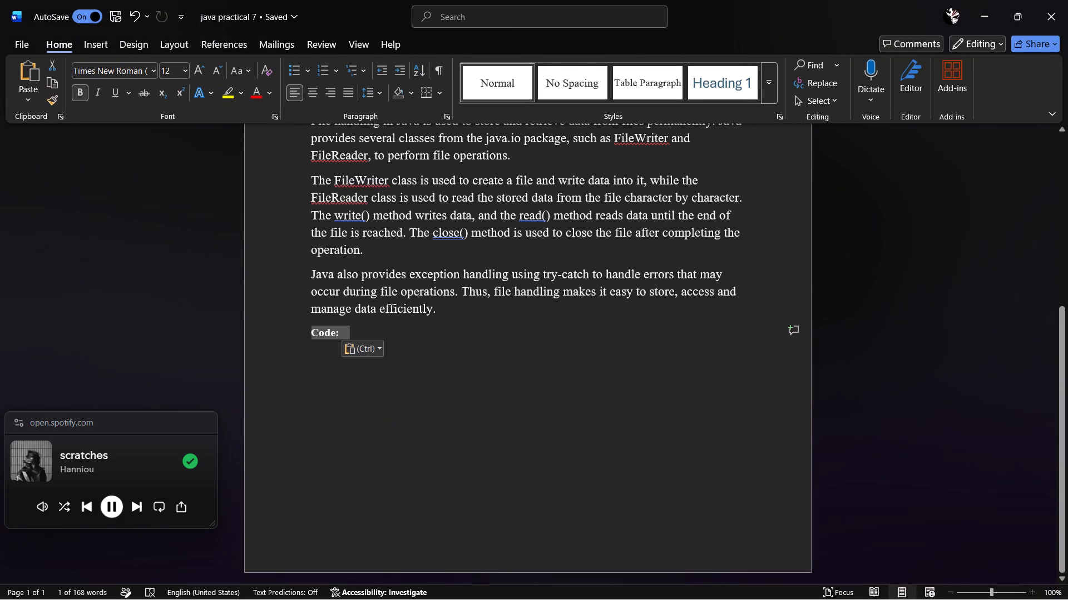
left_click(188, 64)
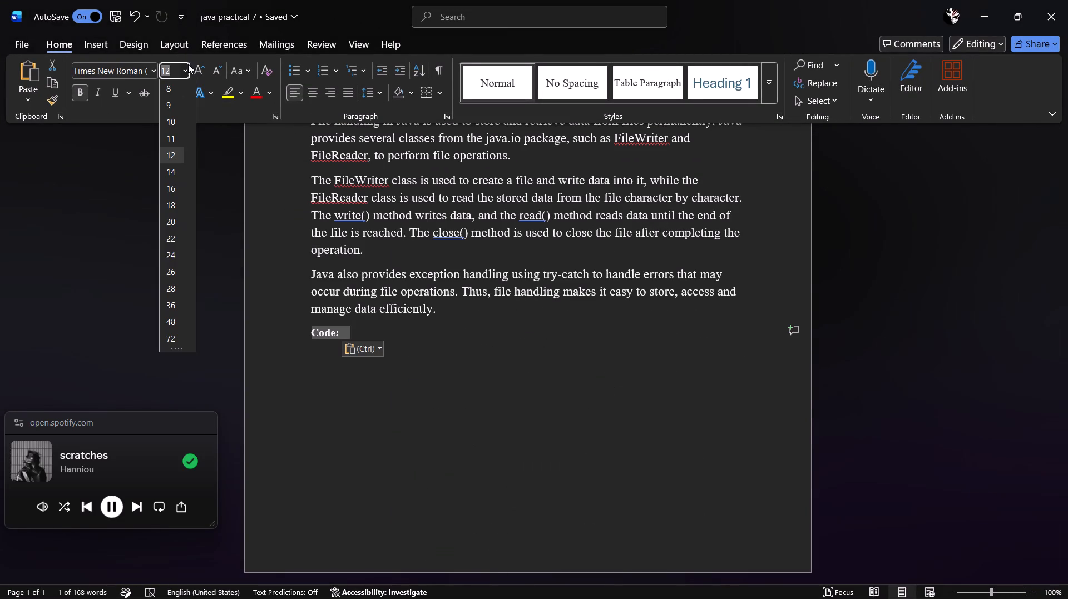
left_click(176, 171)
left_click(449, 358)
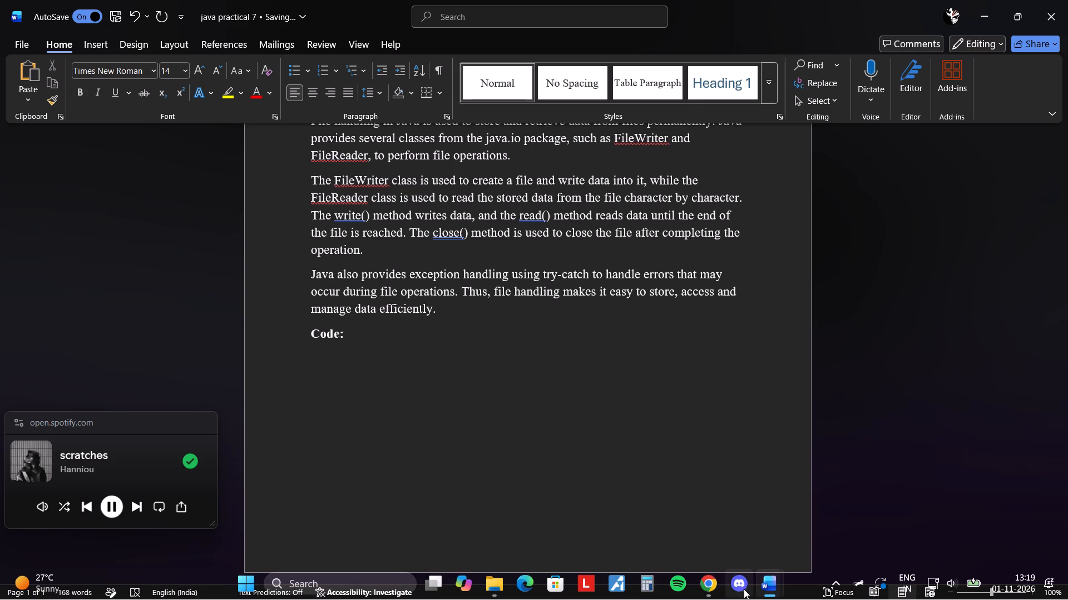
Switch to the OnlineGDB page in Chrome, open fileDemo.java and run the program.
left_click(707, 584)
left_click(637, 524)
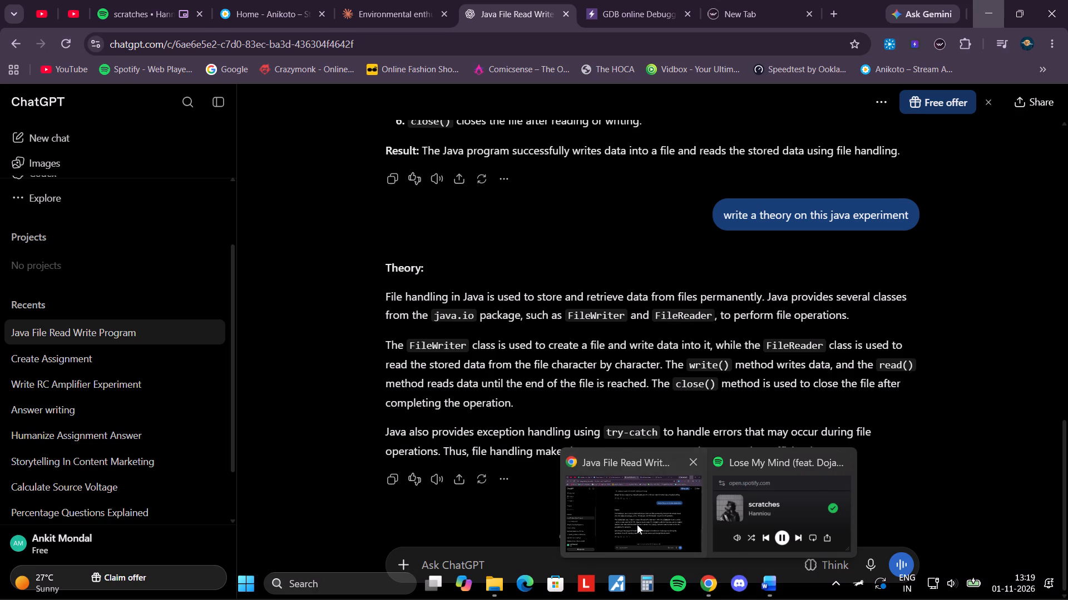
left_click(671, 13)
scroll(446, 265, "up", 7)
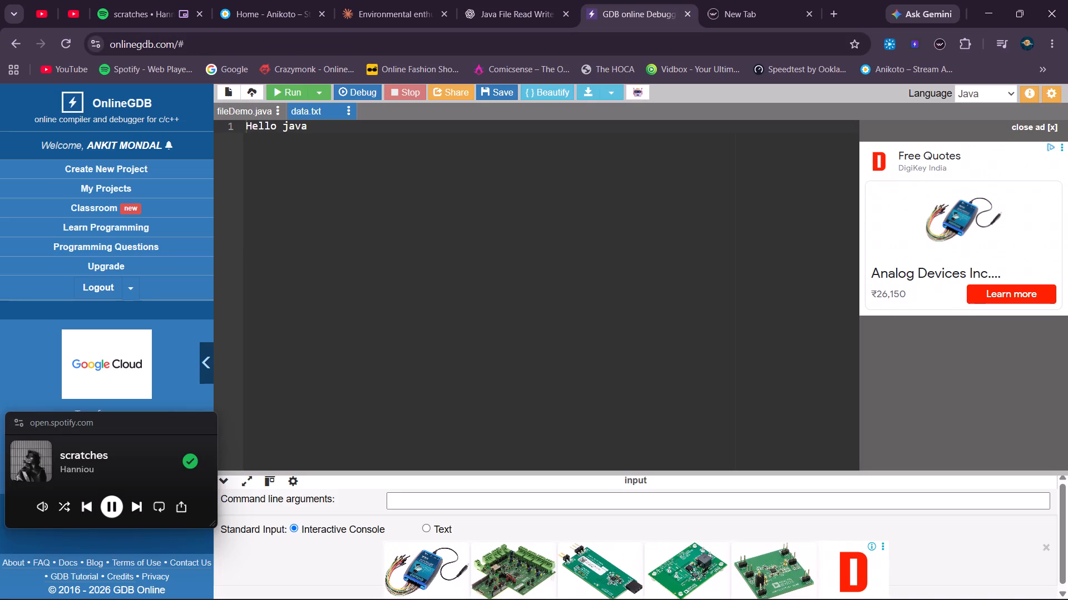
scroll(291, 321, "down", 1)
left_click(253, 109)
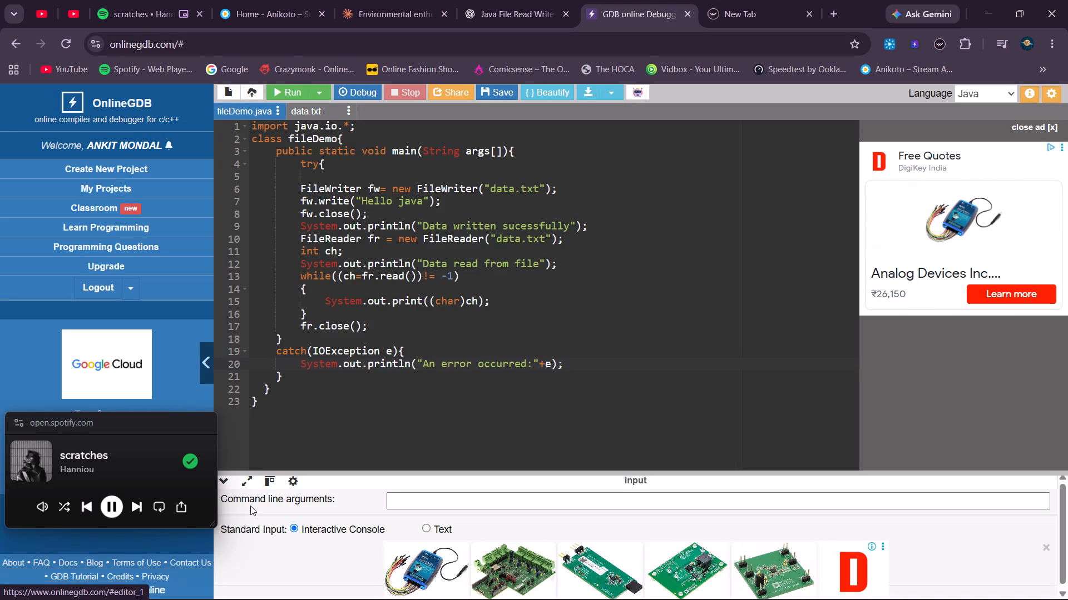
left_click(226, 483)
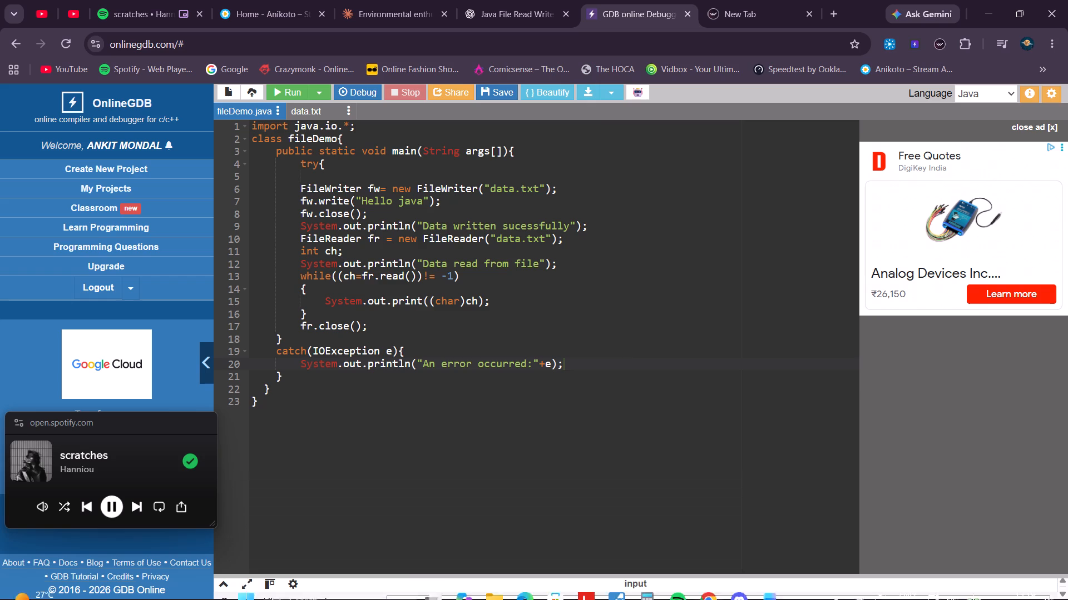
left_click(221, 584)
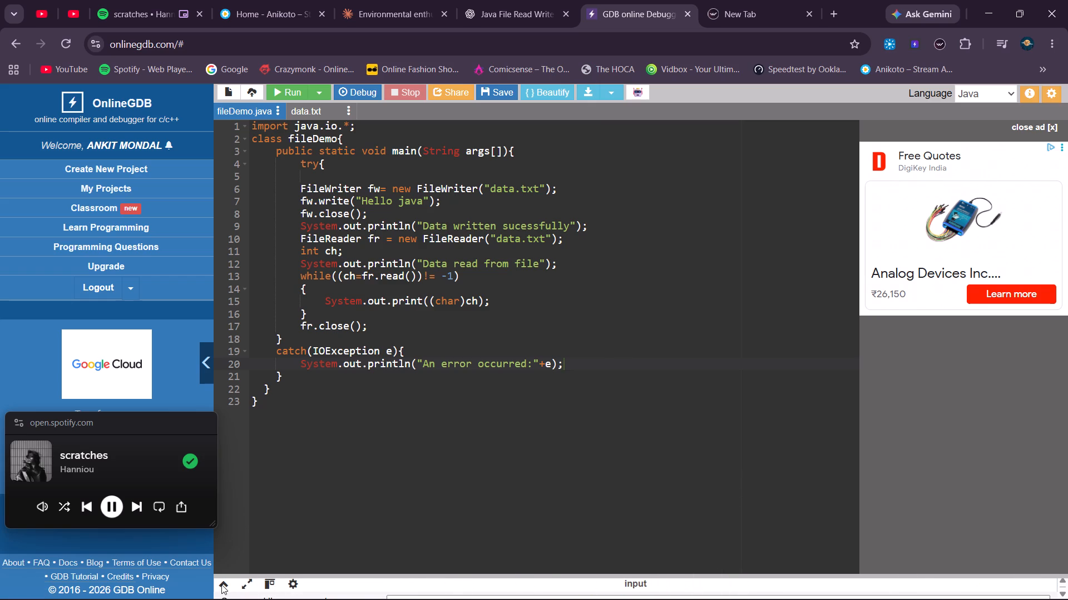
left_click(289, 98)
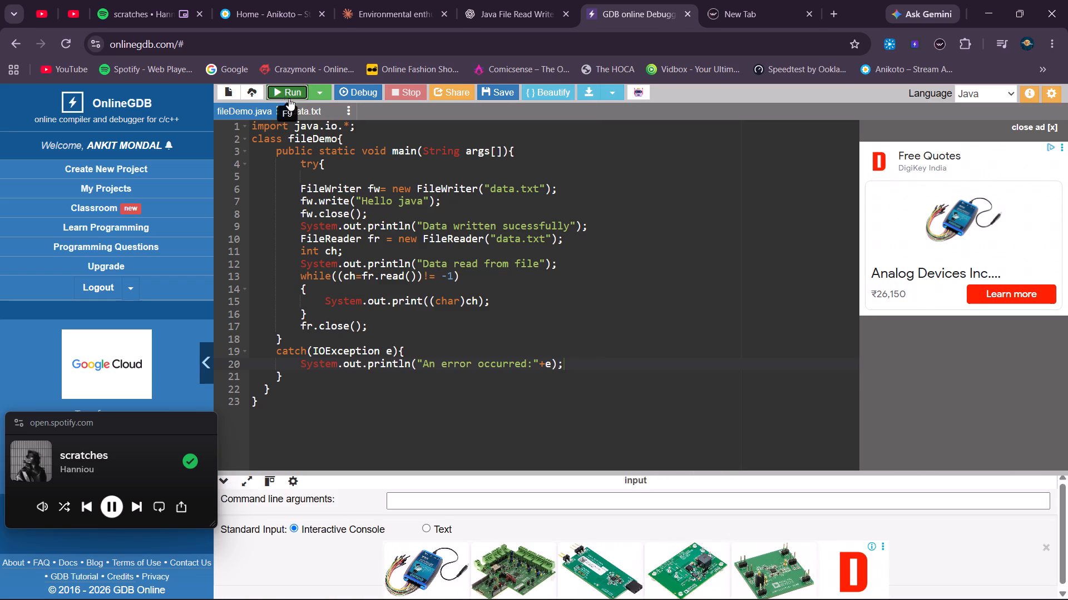
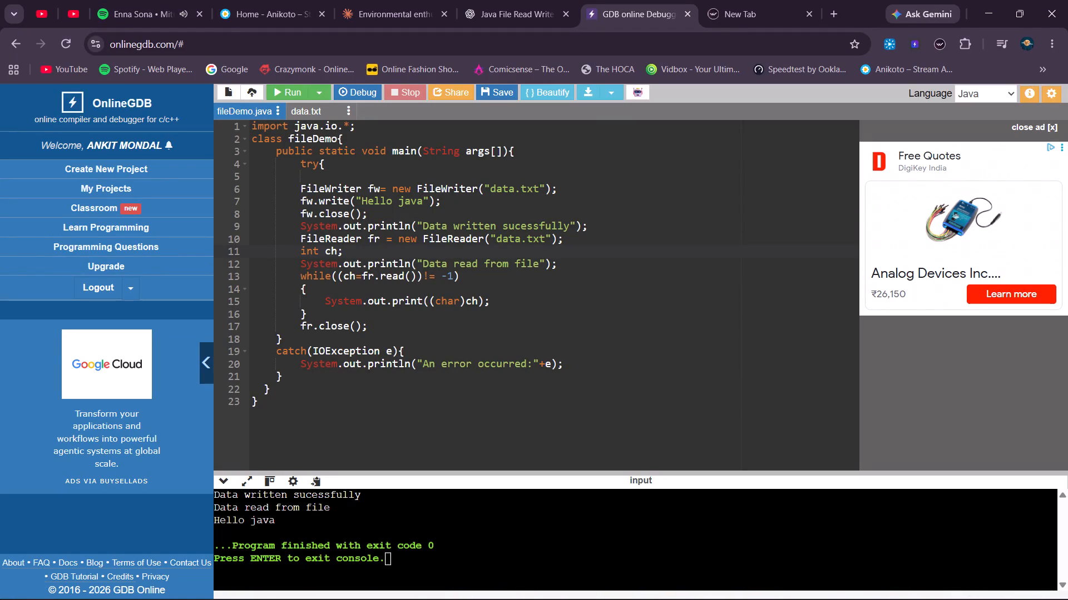
Copy the entire fileDemo.java program from OnlineGDB and paste it below the "Code:" label in the java practical 7 document in Word.
left_click_drag(262, 409, 258, 112)
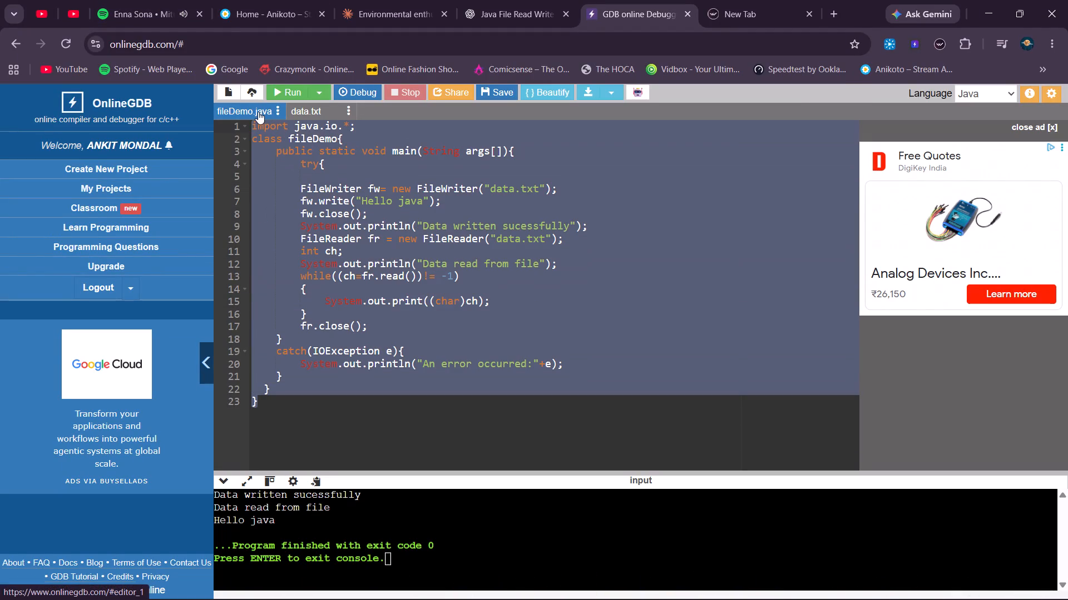
key("ctrl+c")
key("ctrl+c")
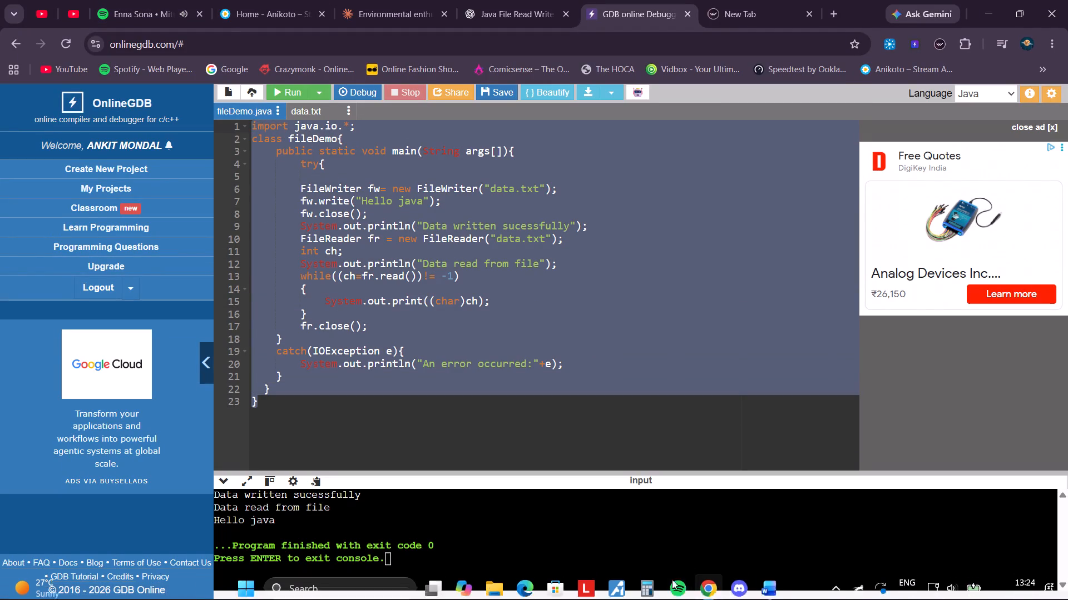
left_click(718, 510)
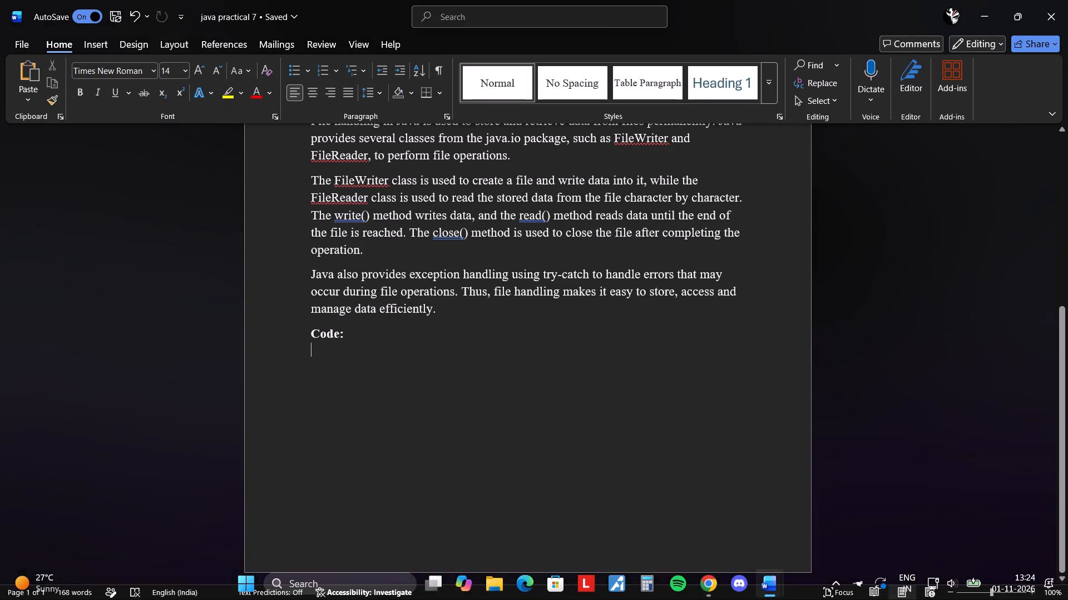
key("ctrl+v")
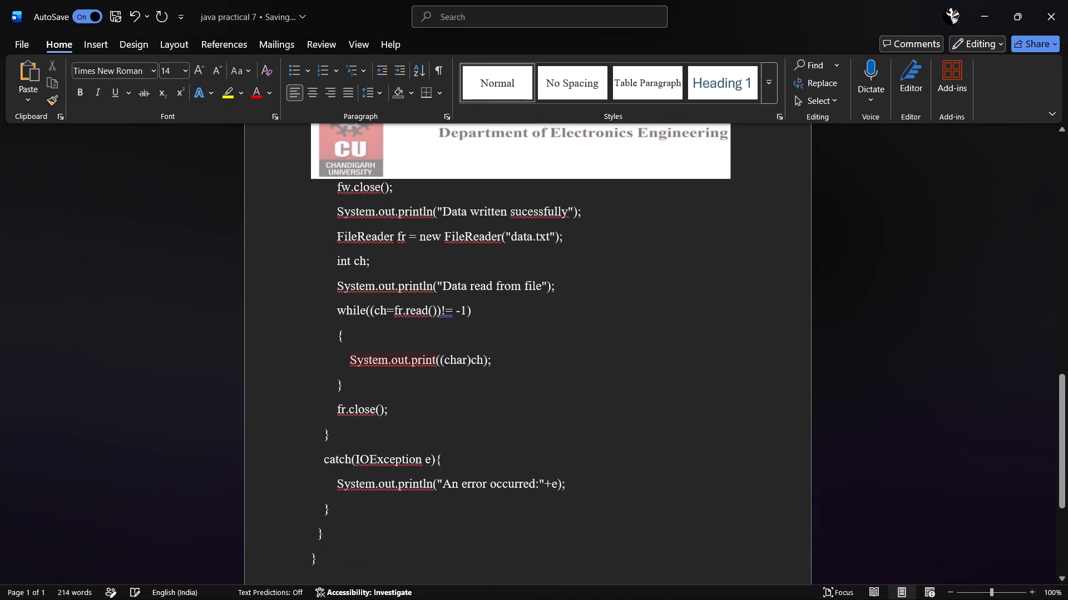
scroll(382, 367, "up", 5)
scroll(390, 366, "up", 20)
left_click(400, 417)
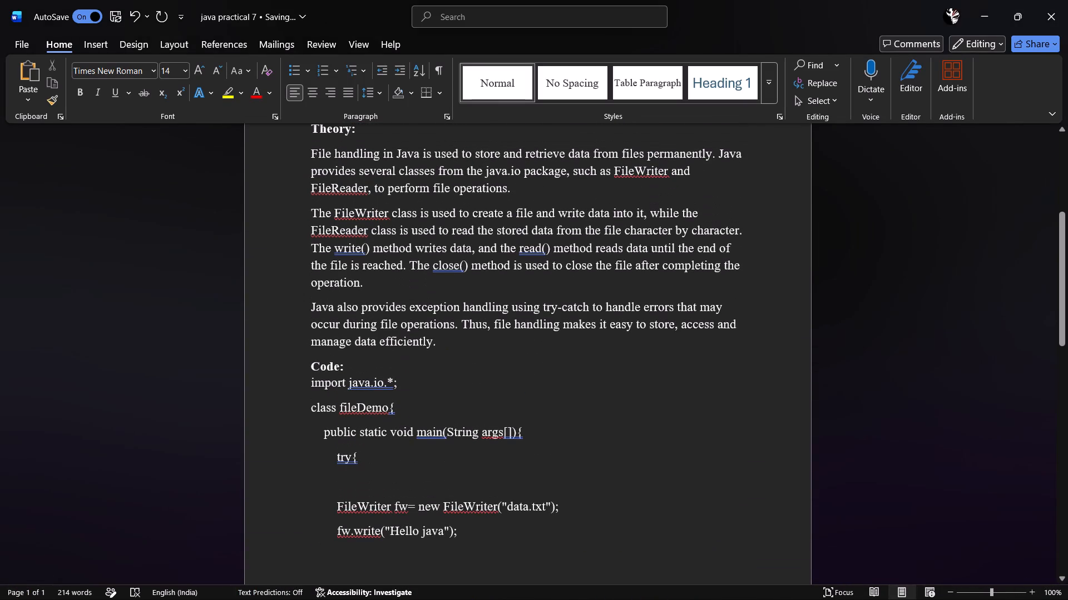
Add an "Input:" label on the line directly below the closing brace of the pasted code, with no blank line between them.
scroll(365, 378, "down", 20)
scroll(365, 378, "down", 20)
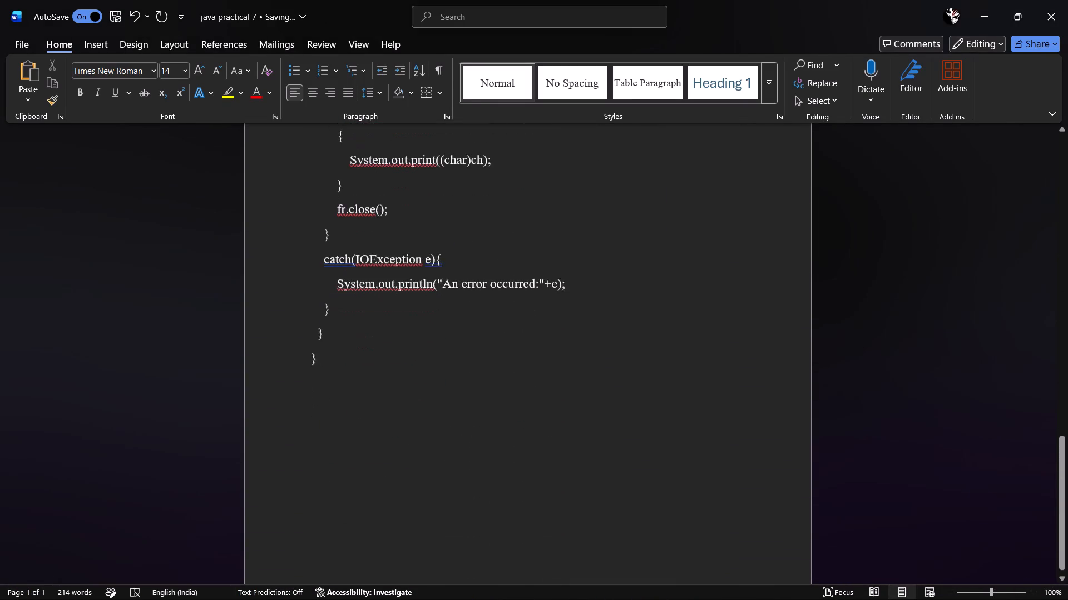
left_click(345, 337)
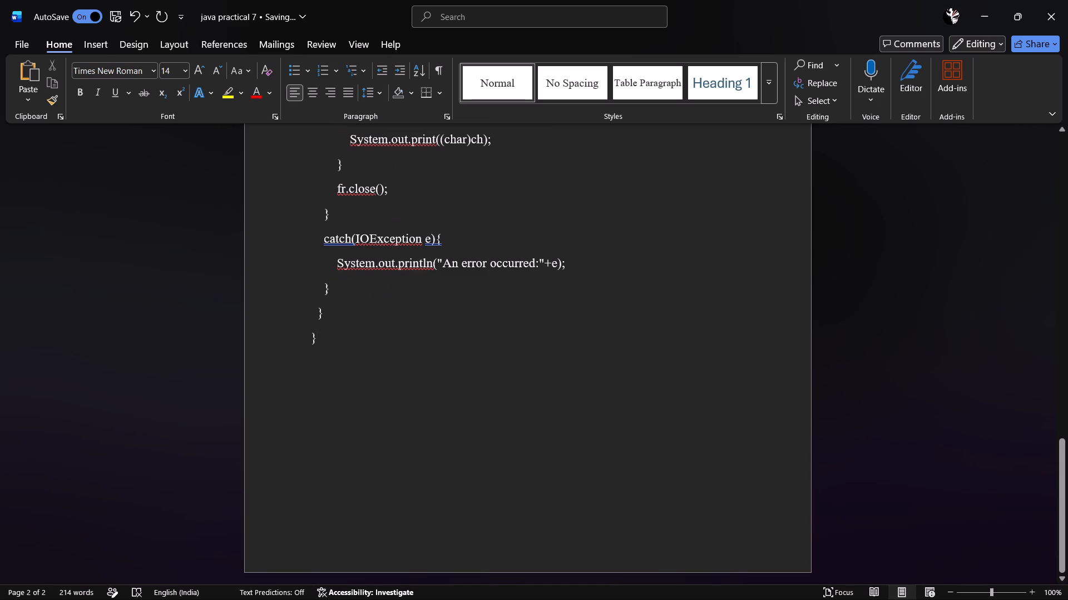
key("Return")
key("Return")
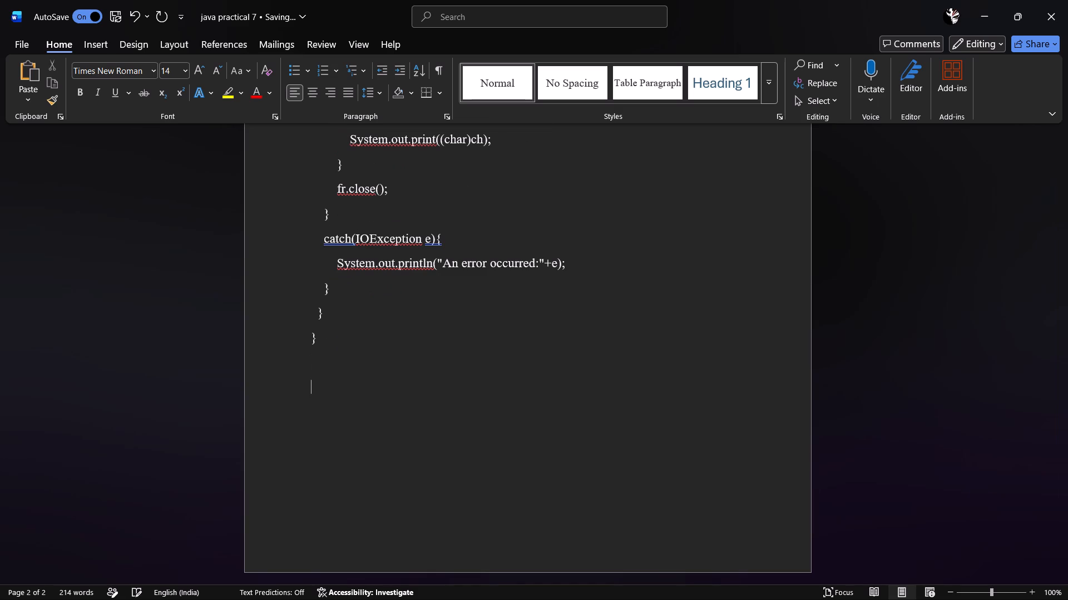
key("i")
type("nput")
key("Left")
key("Left")
key("Left")
key("Left")
key("Up")
key("BackSpace")
key("Down")
key("Down")
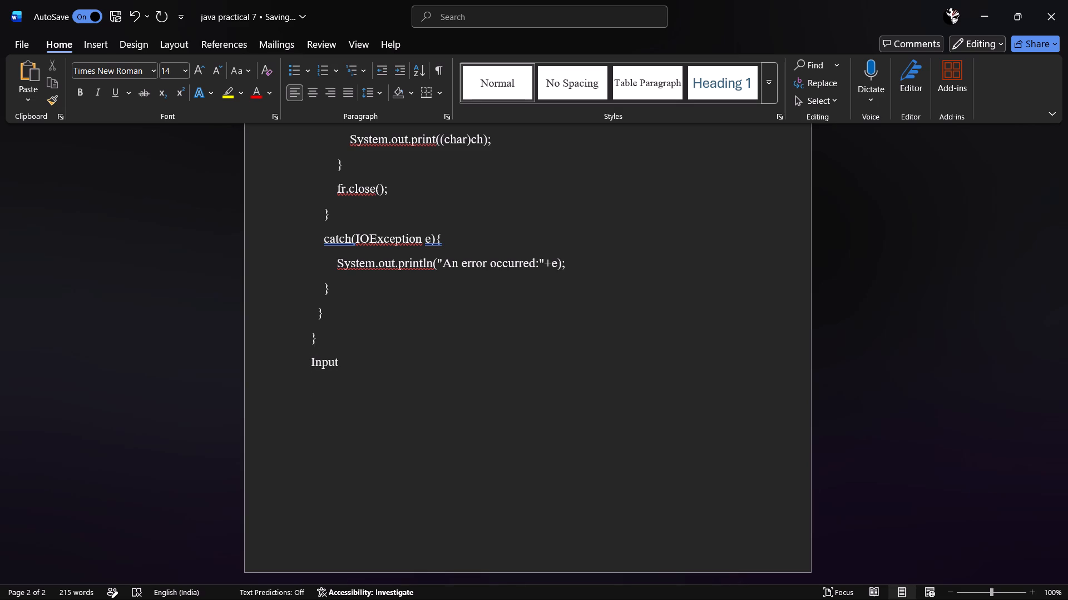
key("Up")
key("Right")
key("Right")
key("Right")
key("Right")
key("shift+colon")
Switch back to OnlineGDB, deselect the code and take a screenshot of the editor area showing the whole fileDemo.java program.
left_click(980, 0)
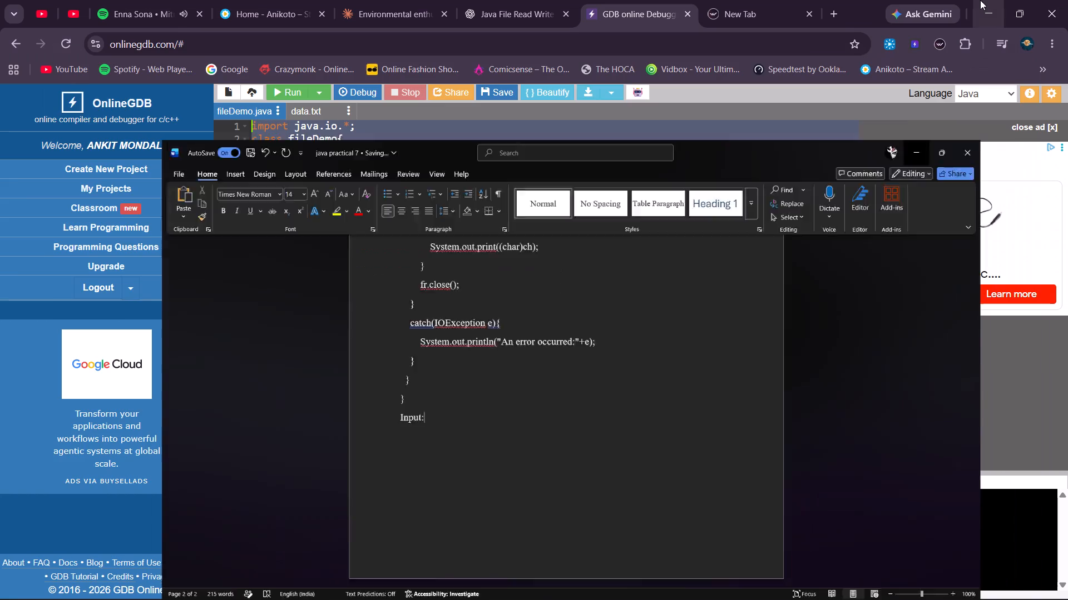
left_click(322, 385)
left_click(290, 389)
left_click(261, 405)
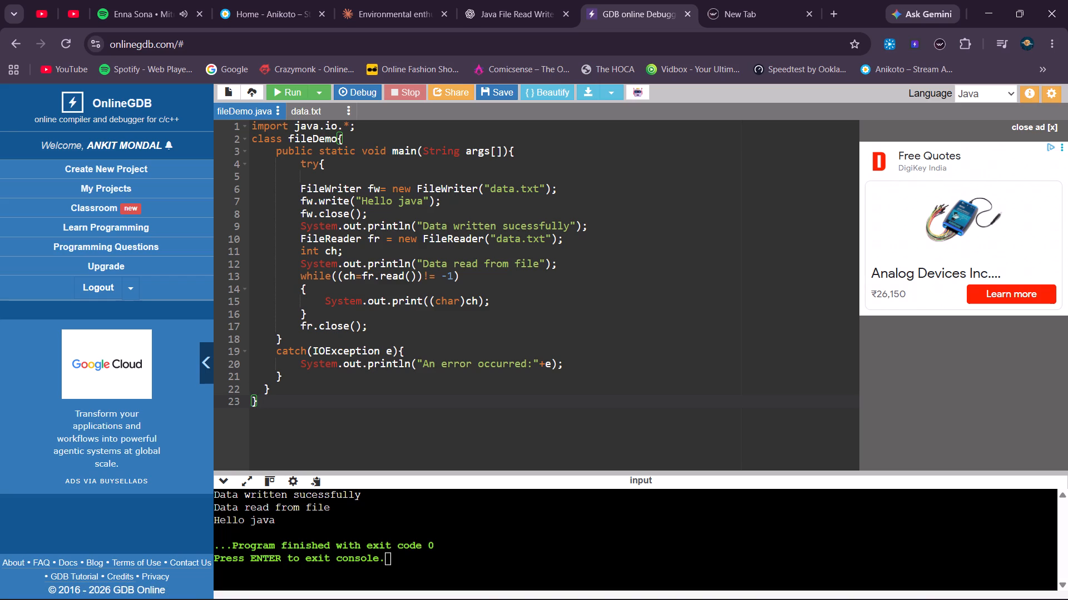
key("shift+super+s")
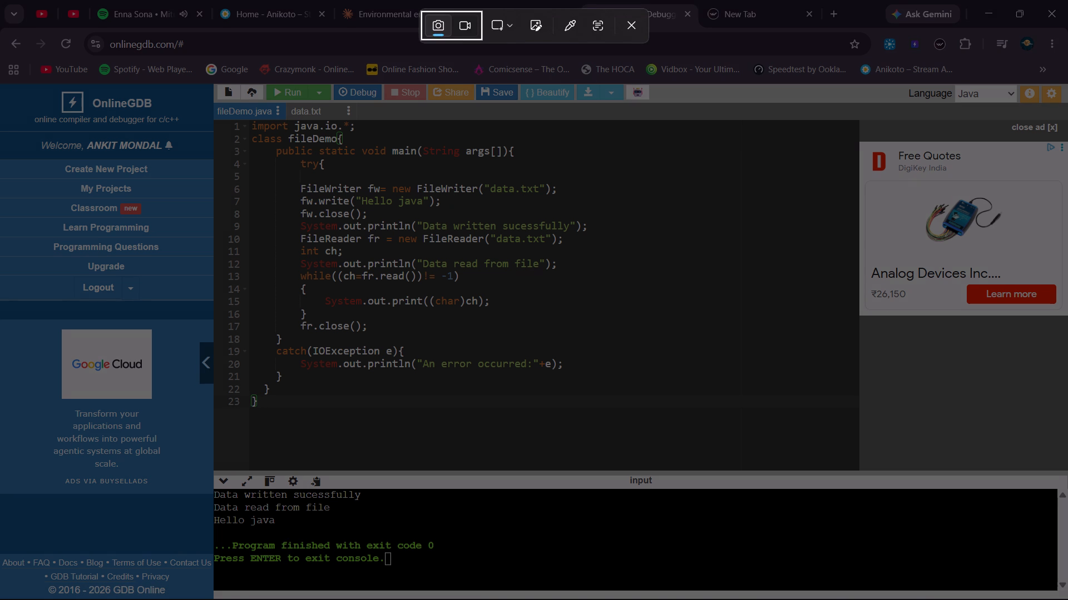
left_click_drag(211, 84, 584, 438)
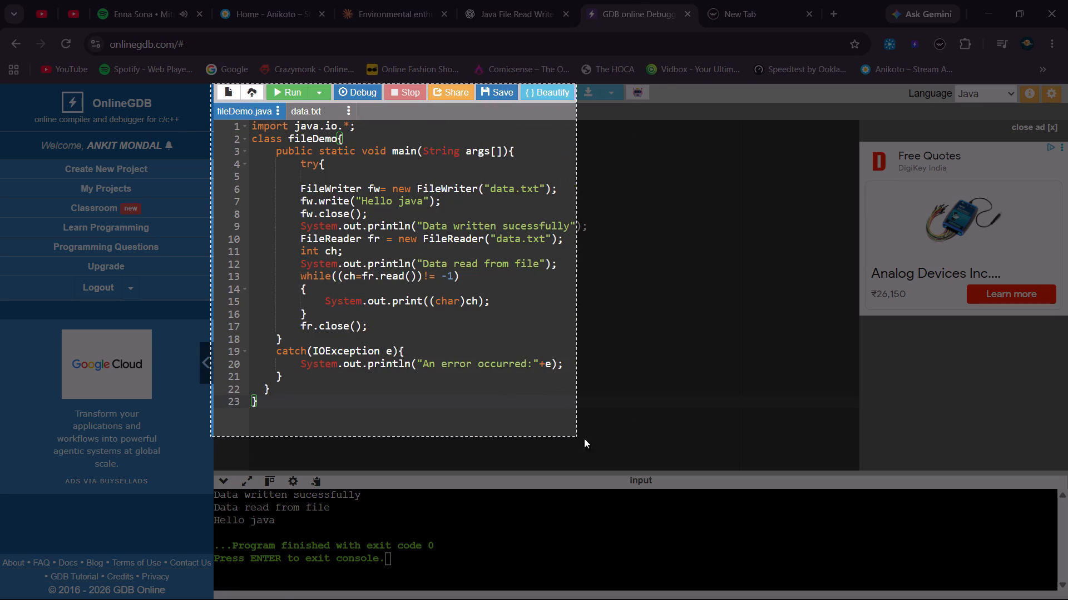
left_click_drag(584, 438, 694, 405)
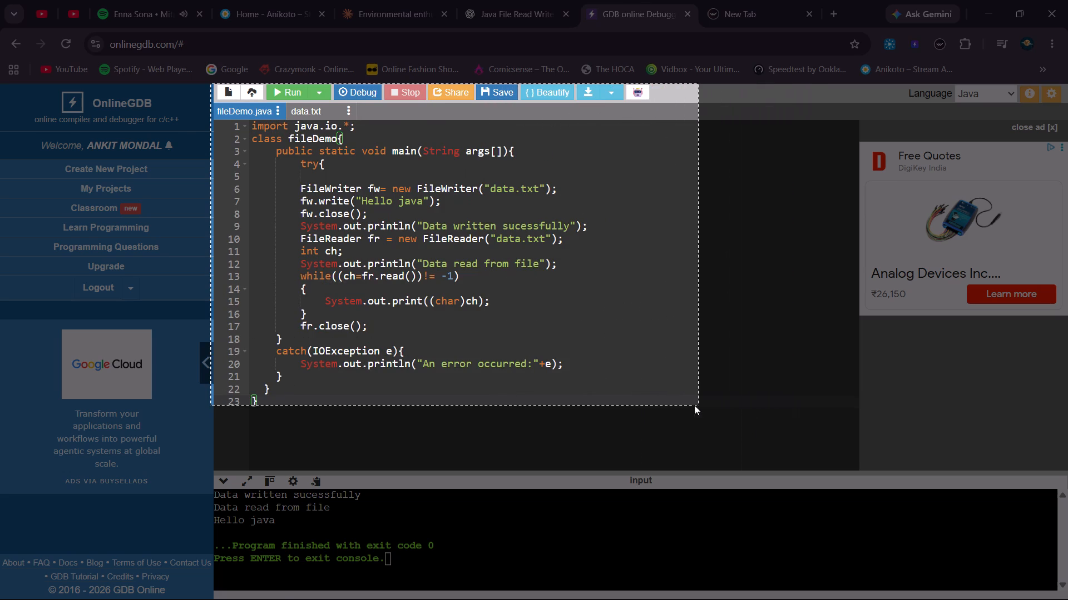
left_click_drag(694, 405, 660, 411)
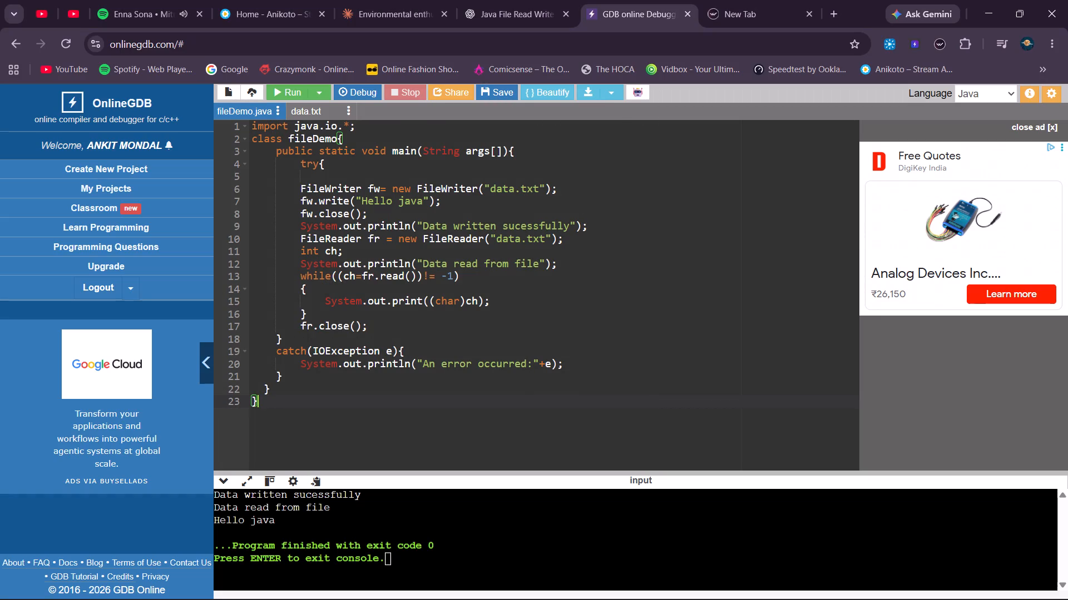
Return to java practical 7 in Word and paste the code screenshot after the "Input:" label, separated by three spaces.
left_click(981, 0)
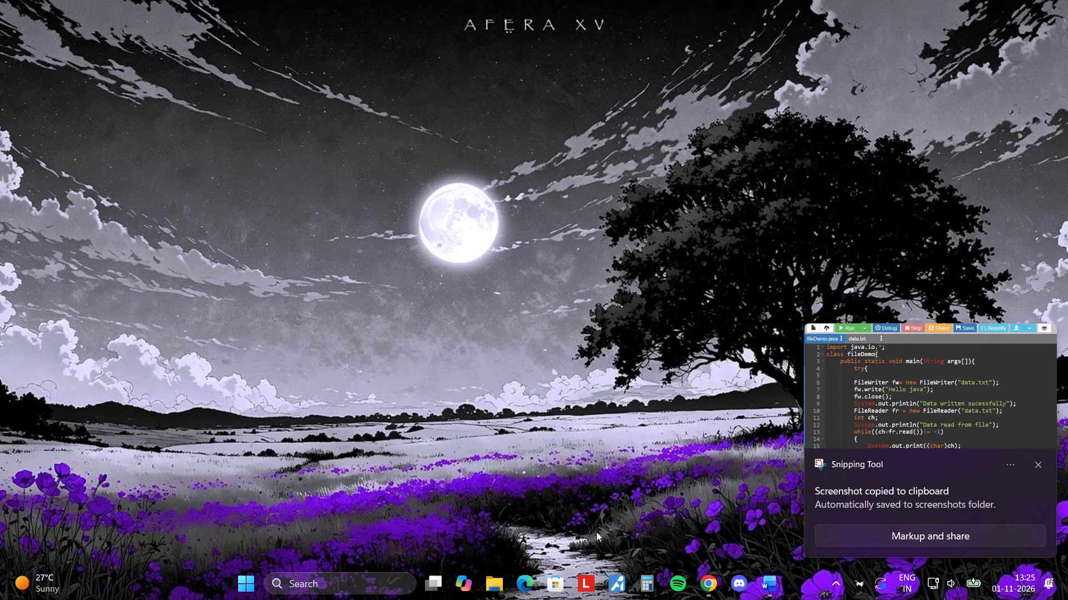
left_click(699, 527)
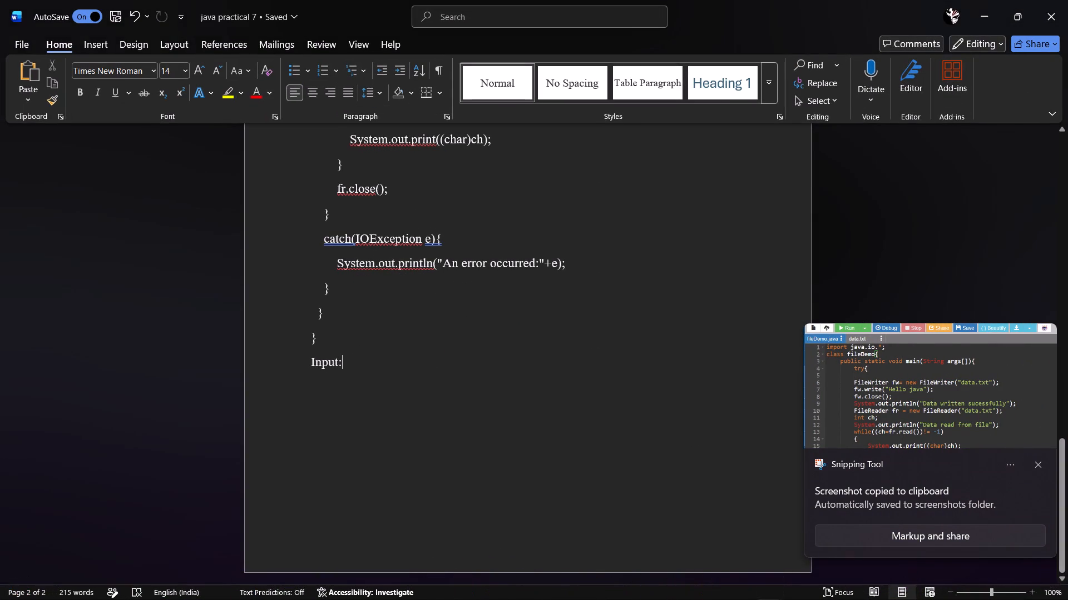
key("space")
key("space")
key("space")
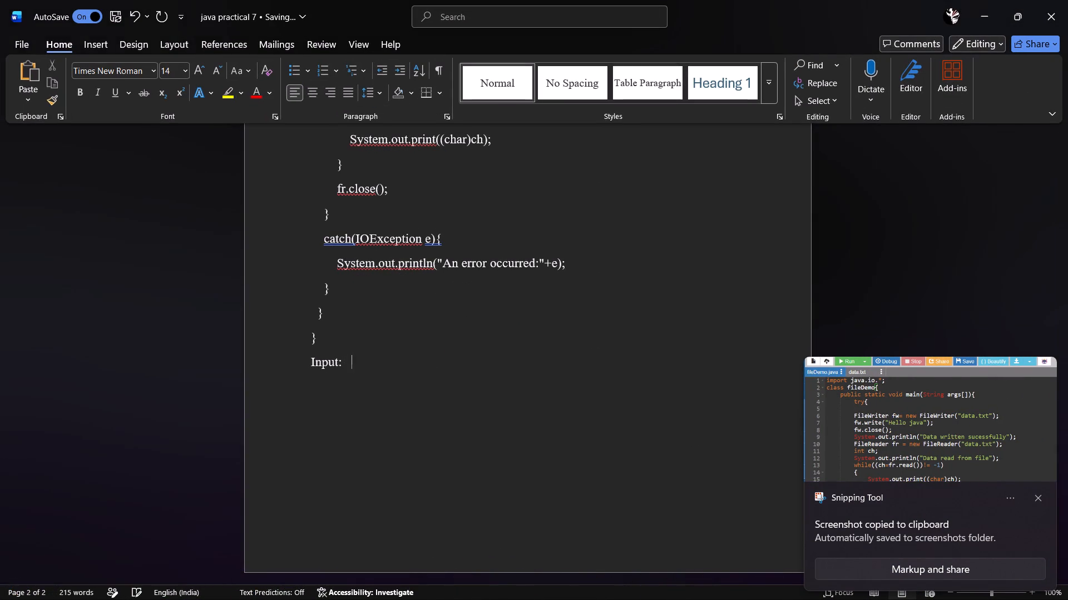
key("ctrl+v")
Shrink the pasted code screenshot proportionally to a little under half its width, so it fits below the code on the second page.
scroll(410, 379, "up", 11)
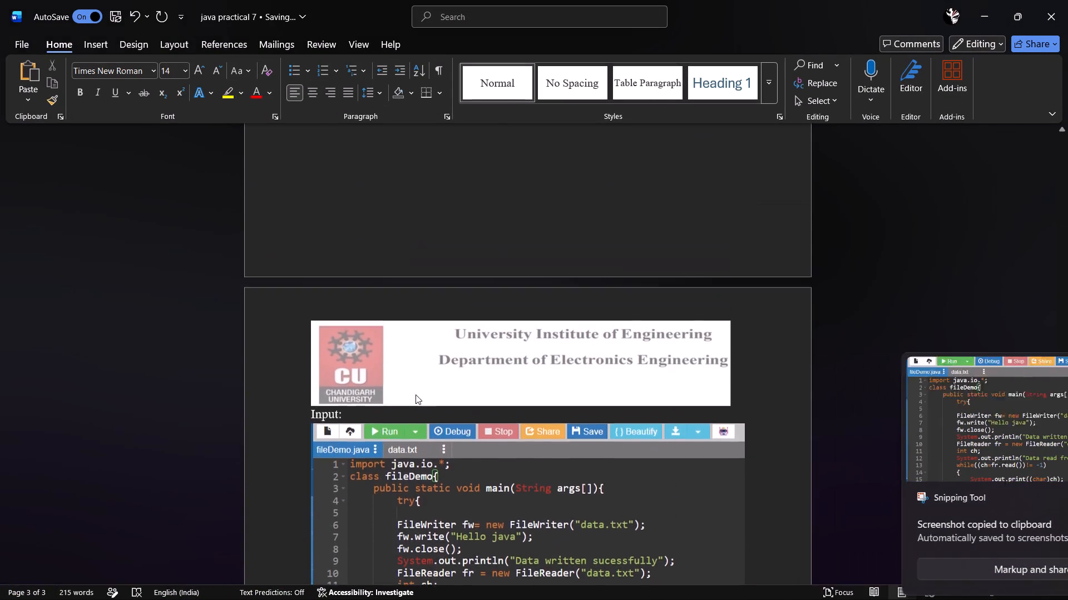
scroll(416, 394, "up", 7)
scroll(418, 407, "down", 15)
scroll(418, 408, "up", 4)
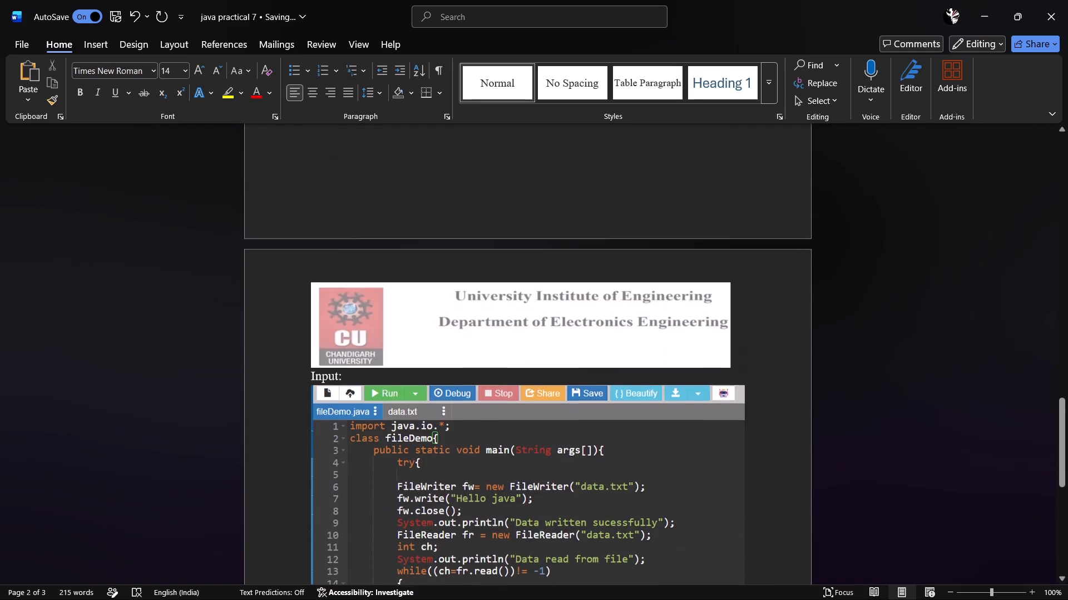
scroll(418, 408, "up", 12)
scroll(441, 423, "down", 18)
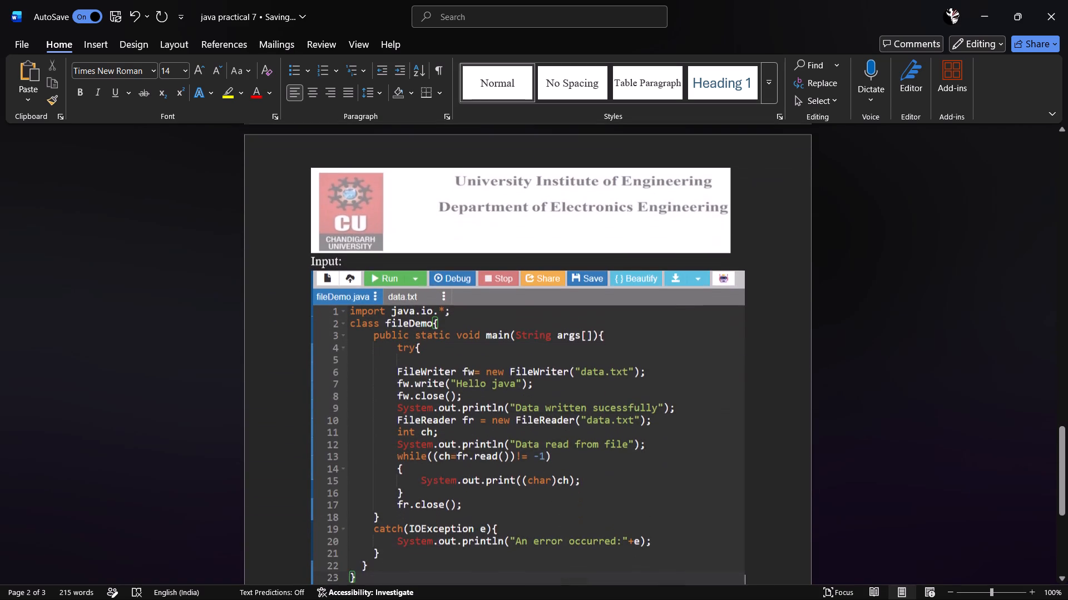
scroll(449, 378, "down", 5)
left_click(479, 335)
left_click_drag(746, 476, 595, 284)
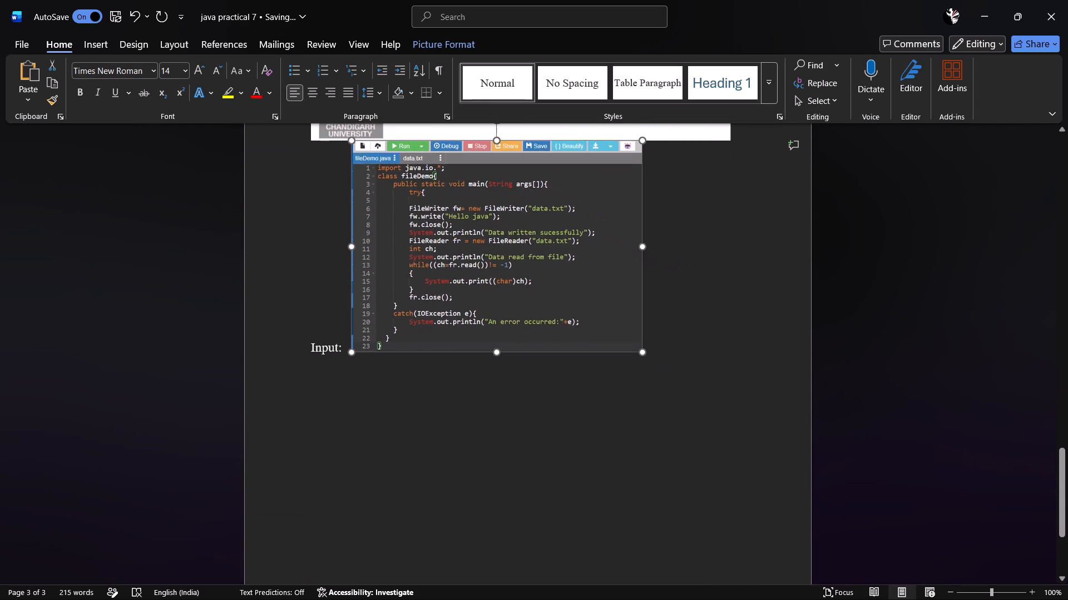
left_click_drag(595, 284, 501, 177)
scroll(492, 251, "up", 3)
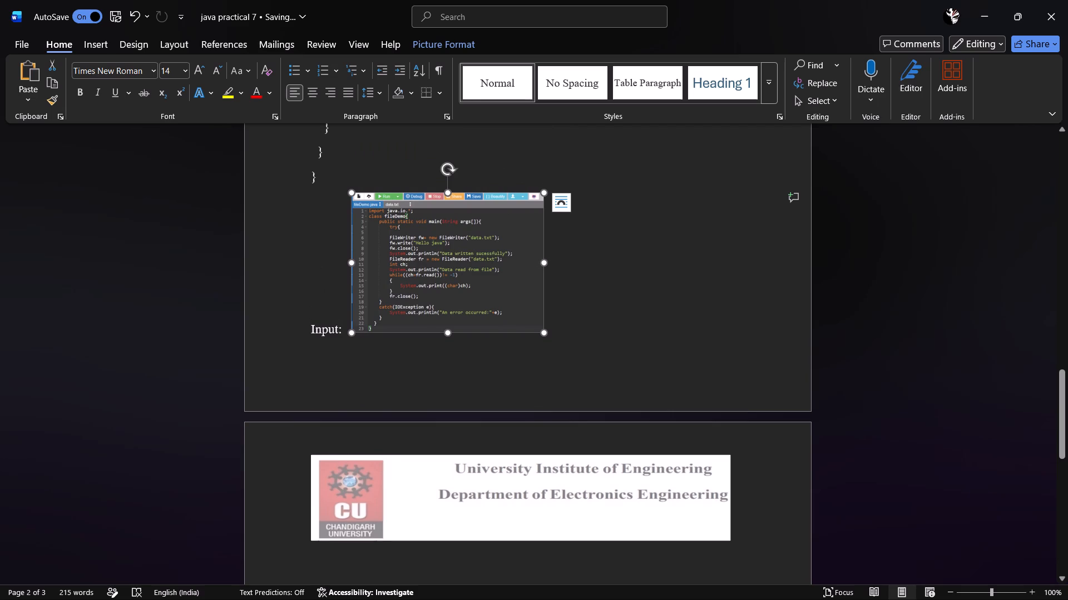
Move the code screenshot onto its own line below the "Input:" label.
left_click(346, 330)
left_click(344, 230)
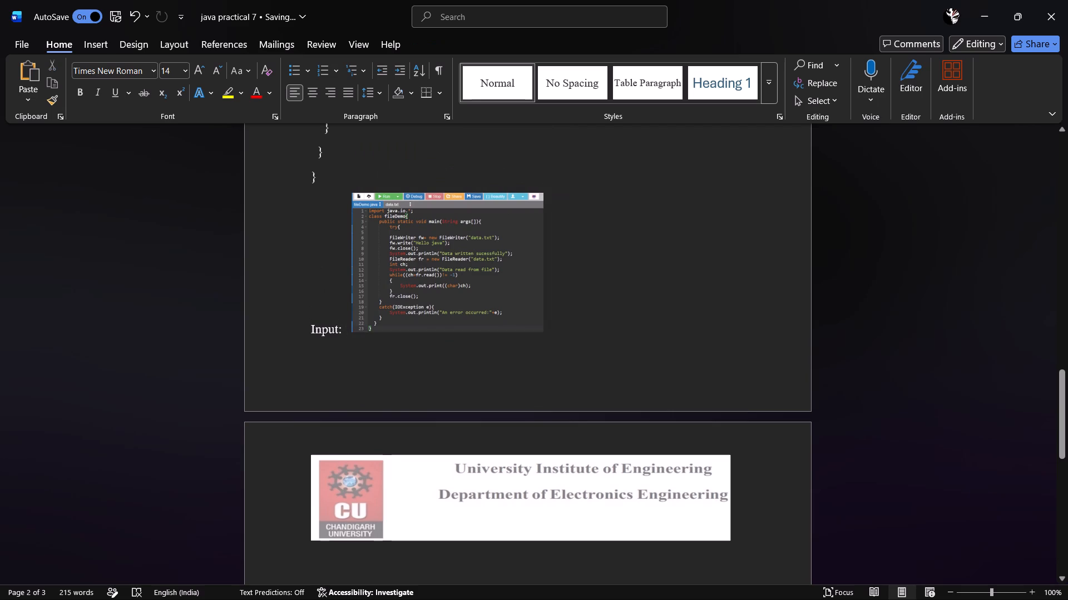
scroll(346, 278, "up", 9)
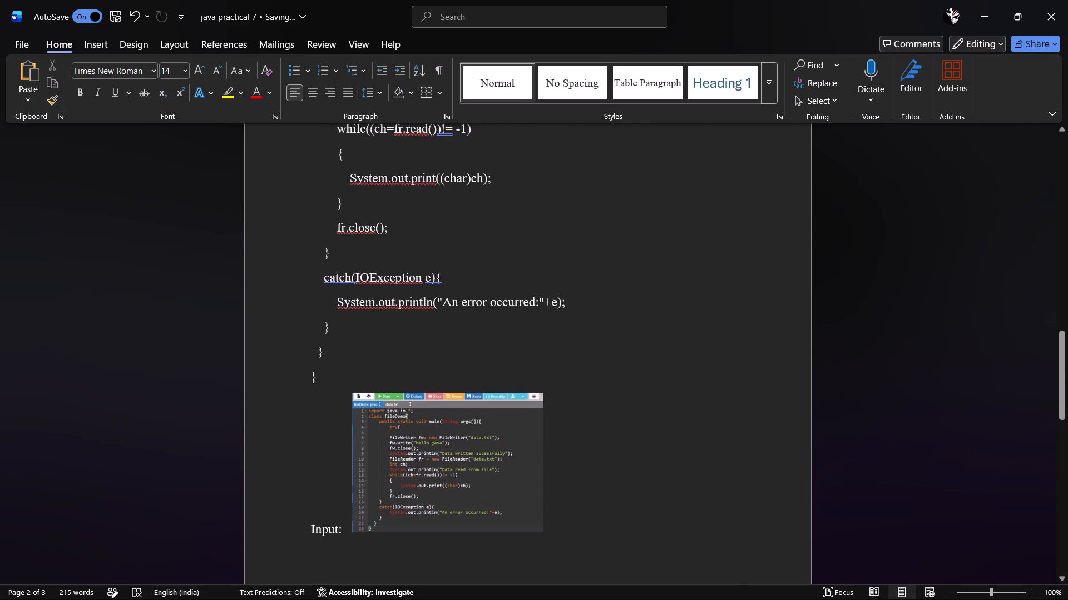
scroll(372, 336, "down", 5)
key("Return")
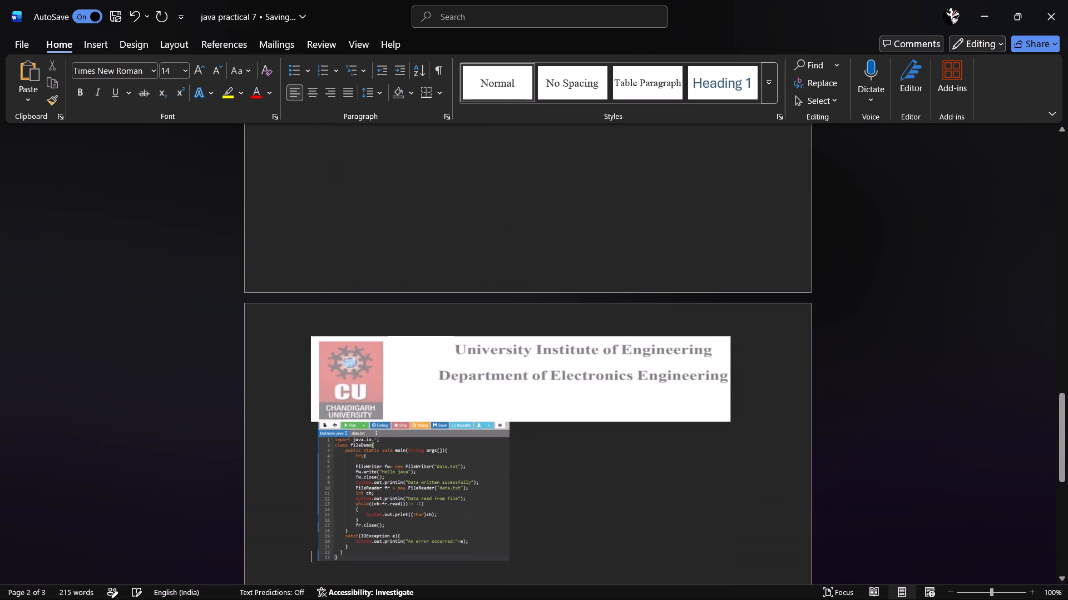
Insert blank lines before the "Input:" label to push it onto the third page, directly above the code screenshot.
scroll(431, 271, "up", 6)
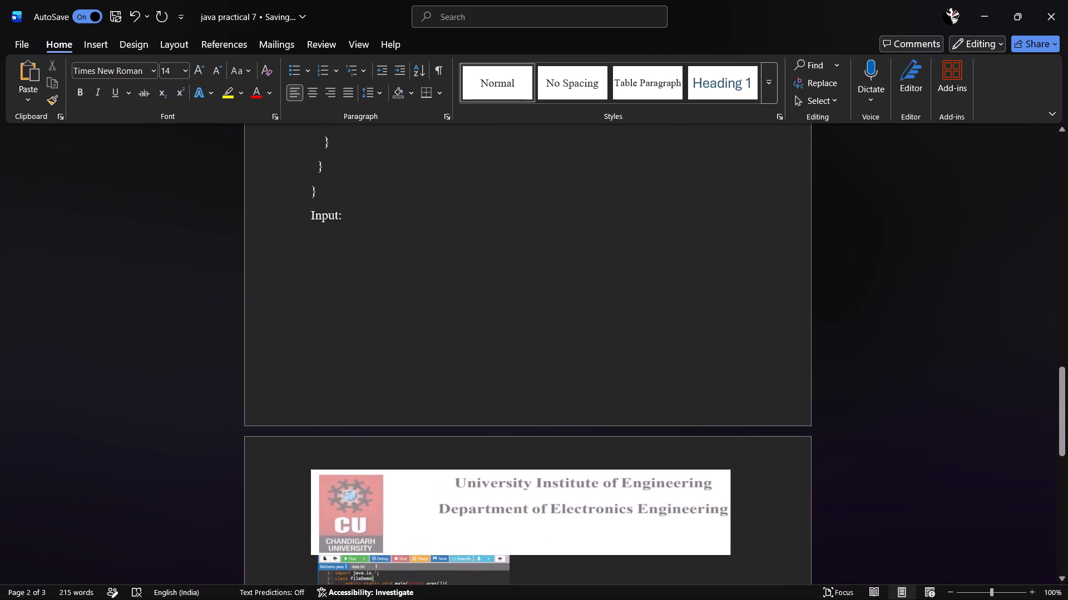
left_click(308, 216)
key("Return")
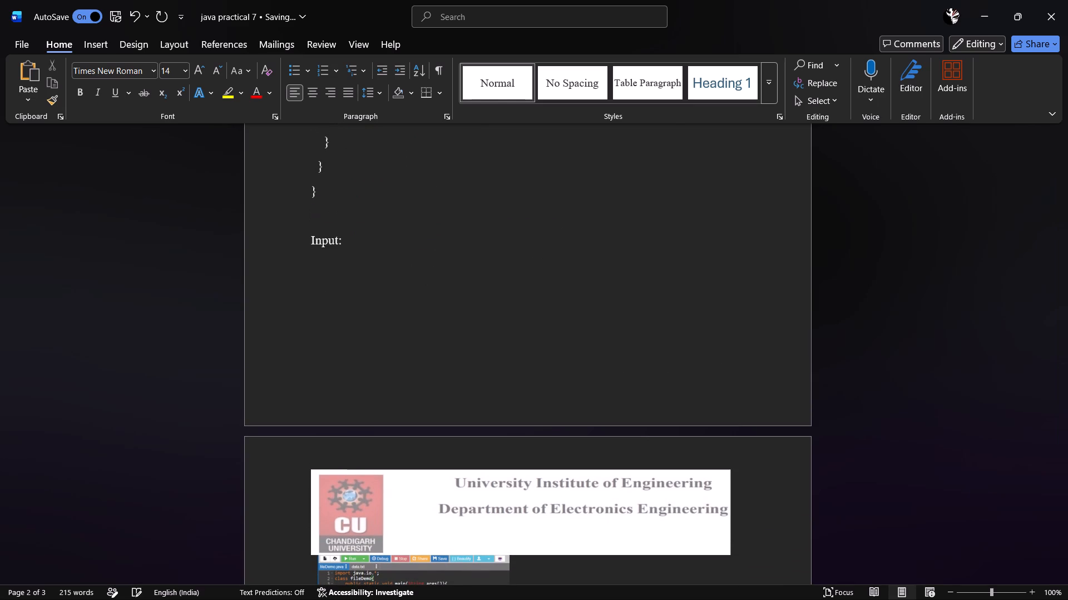
key("Return")
key("Return")
key("Return")
key("Return")
key("Return")
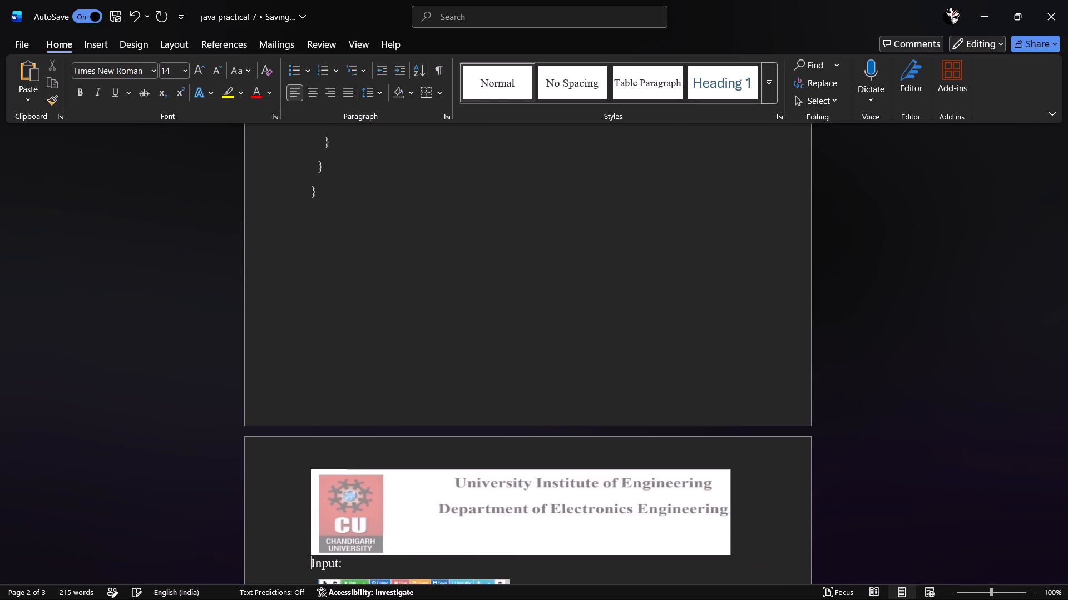
key("Down")
key("Up")
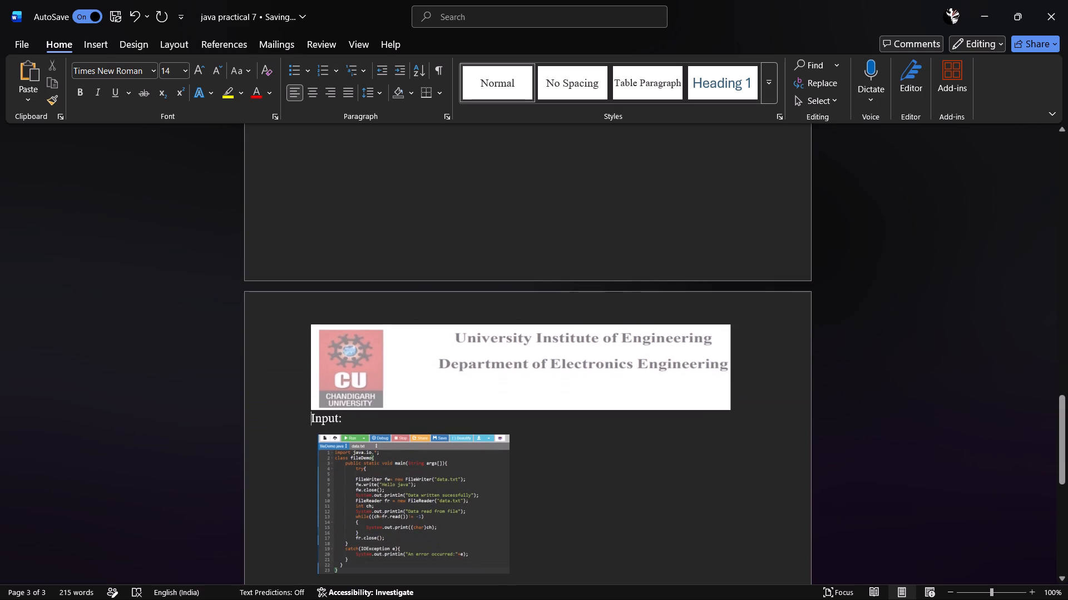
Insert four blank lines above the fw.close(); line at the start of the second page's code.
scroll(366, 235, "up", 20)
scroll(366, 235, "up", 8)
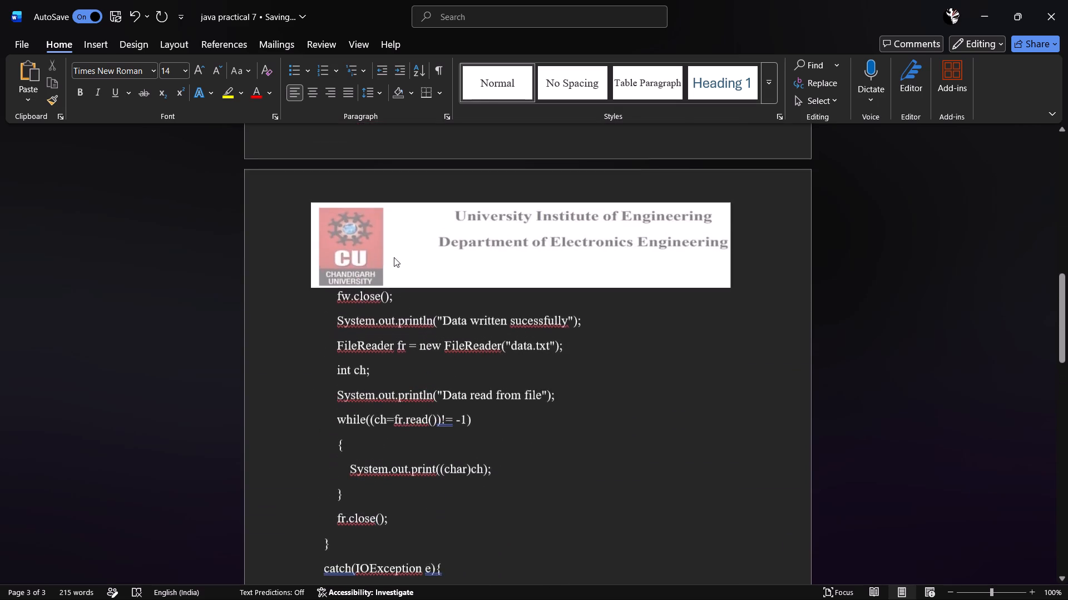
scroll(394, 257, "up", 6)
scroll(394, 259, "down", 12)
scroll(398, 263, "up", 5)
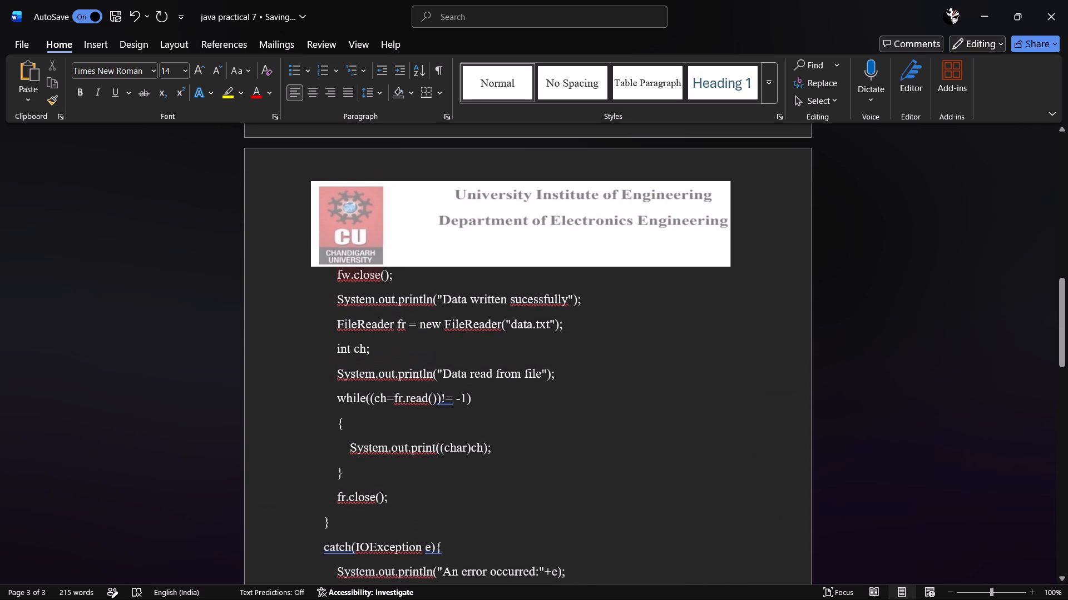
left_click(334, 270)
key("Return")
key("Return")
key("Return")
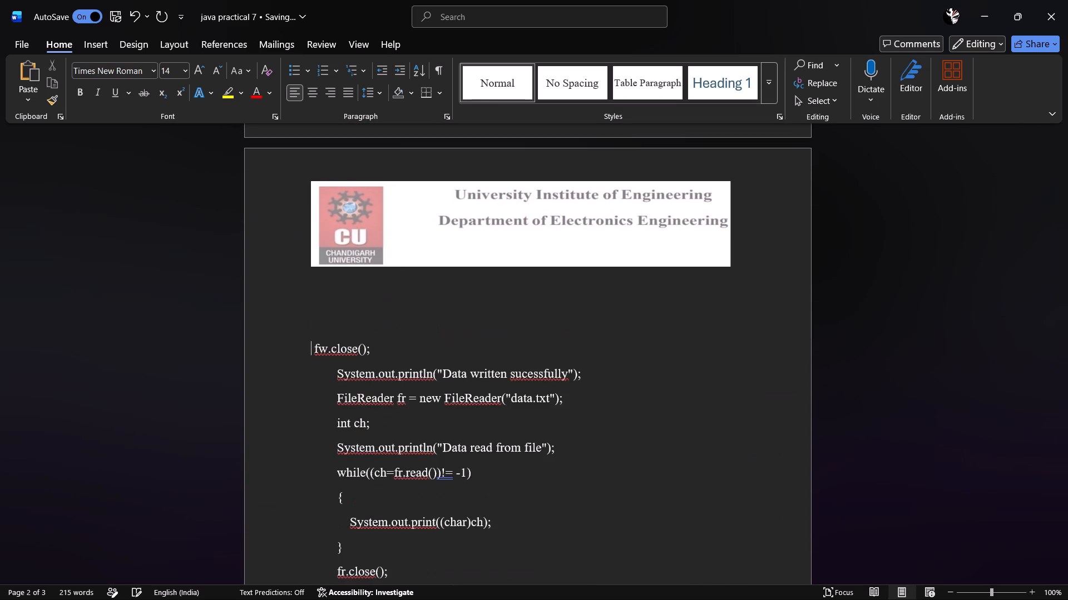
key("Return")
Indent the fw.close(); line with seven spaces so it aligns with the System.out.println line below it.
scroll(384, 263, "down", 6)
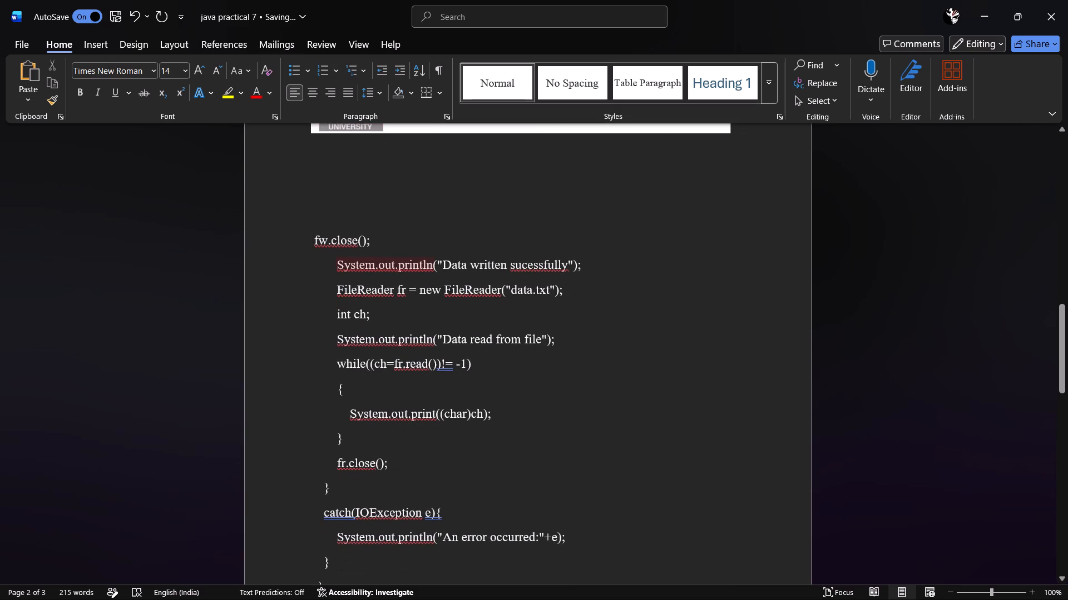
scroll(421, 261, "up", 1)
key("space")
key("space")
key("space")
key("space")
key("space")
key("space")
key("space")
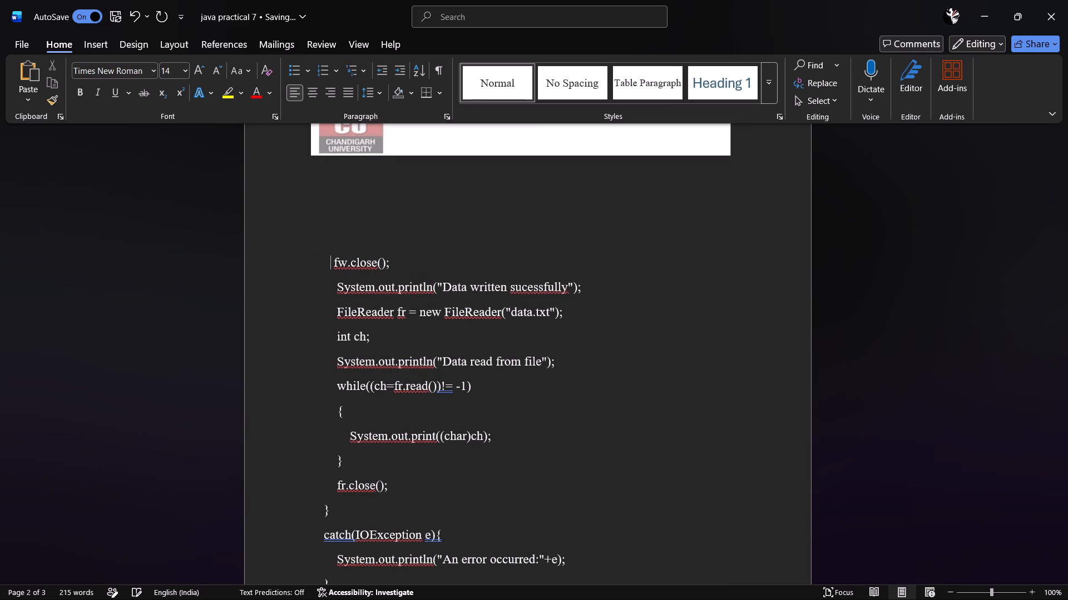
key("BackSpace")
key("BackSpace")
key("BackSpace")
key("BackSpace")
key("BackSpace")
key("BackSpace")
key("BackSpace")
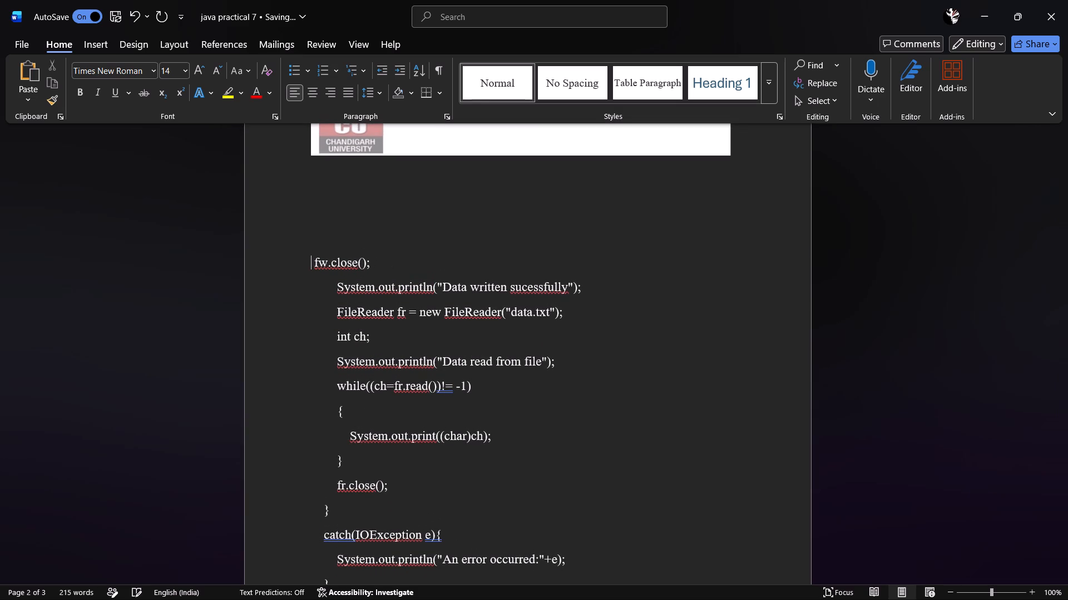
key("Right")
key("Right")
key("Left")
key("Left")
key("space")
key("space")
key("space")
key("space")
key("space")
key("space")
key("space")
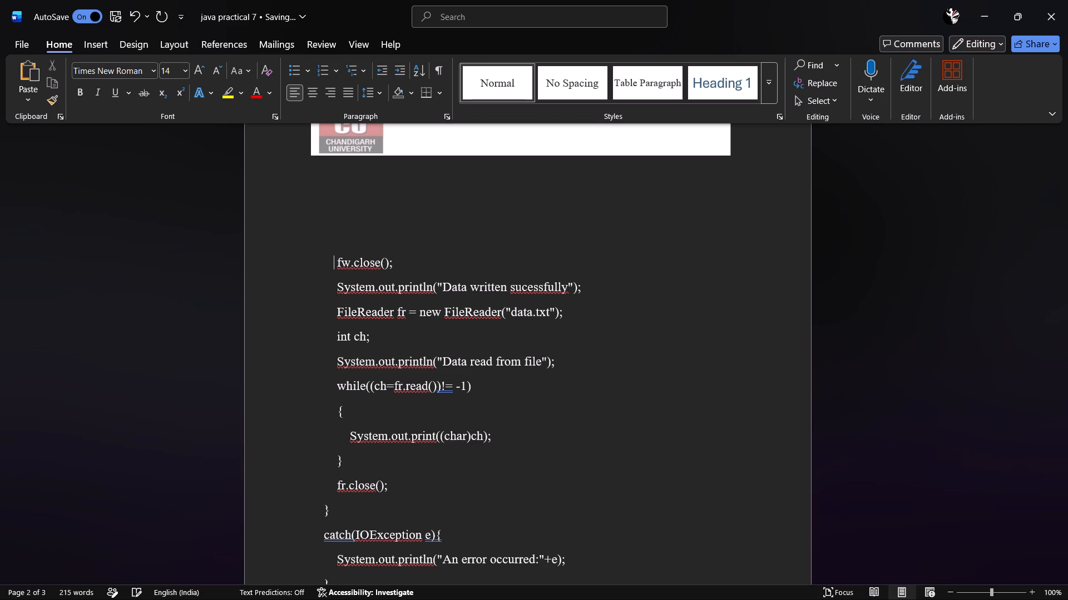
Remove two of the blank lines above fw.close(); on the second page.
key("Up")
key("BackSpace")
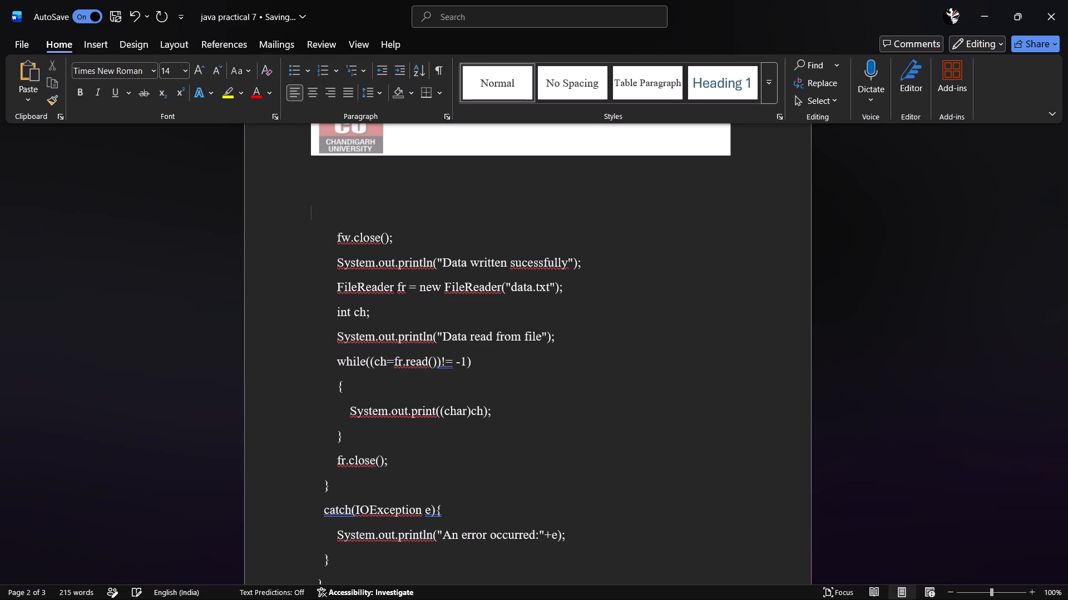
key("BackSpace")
Insert a blank line between the "Code:" heading and the import java.io.*; line.
scroll(843, 321, "down", 7)
scroll(715, 341, "down", 3)
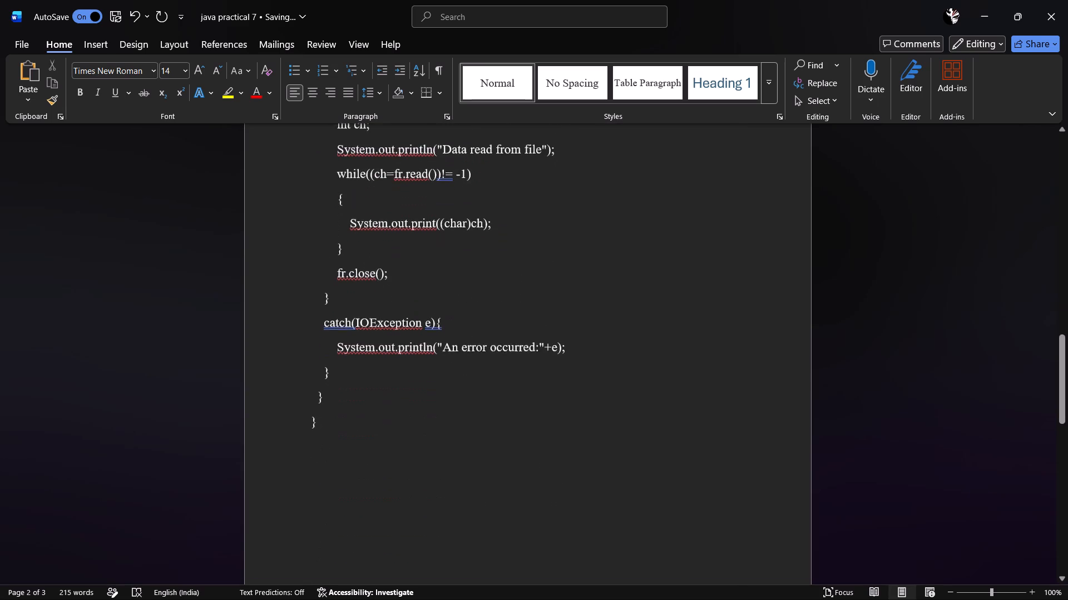
scroll(715, 341, "down", 3)
scroll(709, 342, "up", 17)
scroll(722, 332, "up", 7)
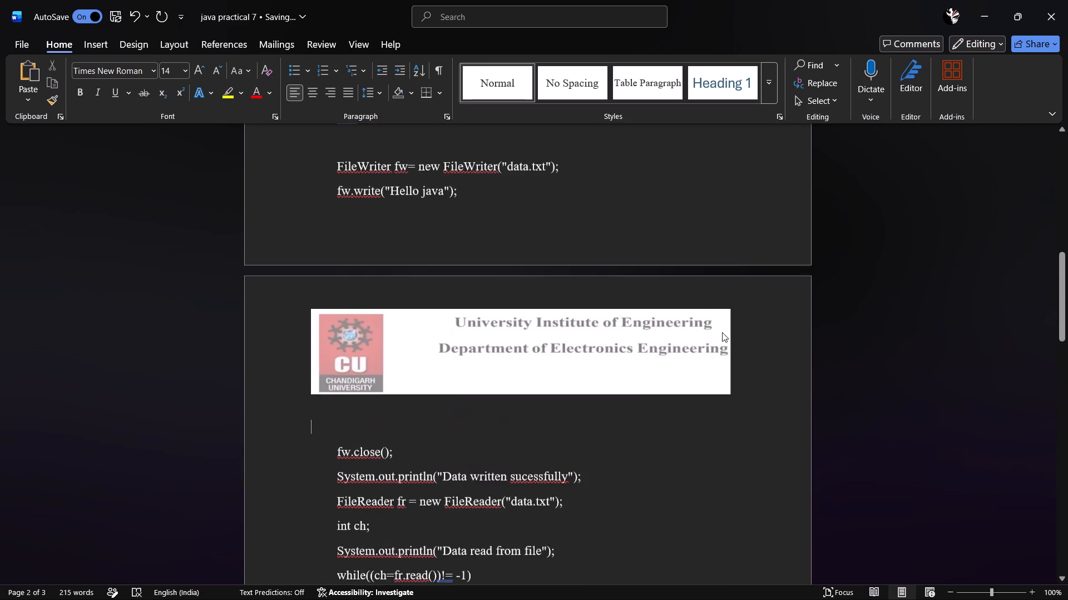
scroll(722, 332, "up", 16)
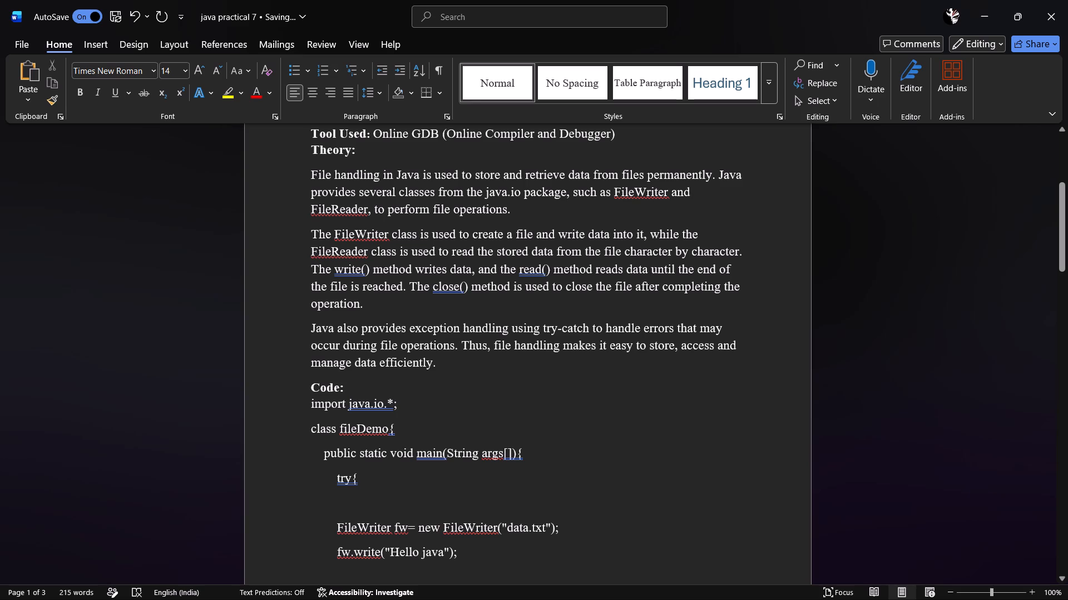
left_click(352, 389)
key("Return")
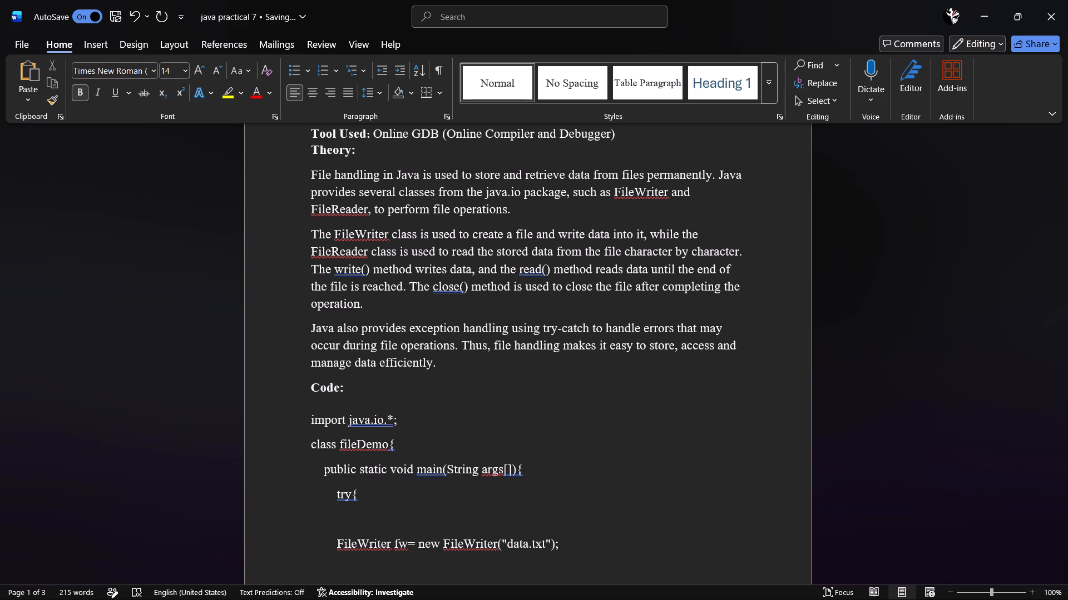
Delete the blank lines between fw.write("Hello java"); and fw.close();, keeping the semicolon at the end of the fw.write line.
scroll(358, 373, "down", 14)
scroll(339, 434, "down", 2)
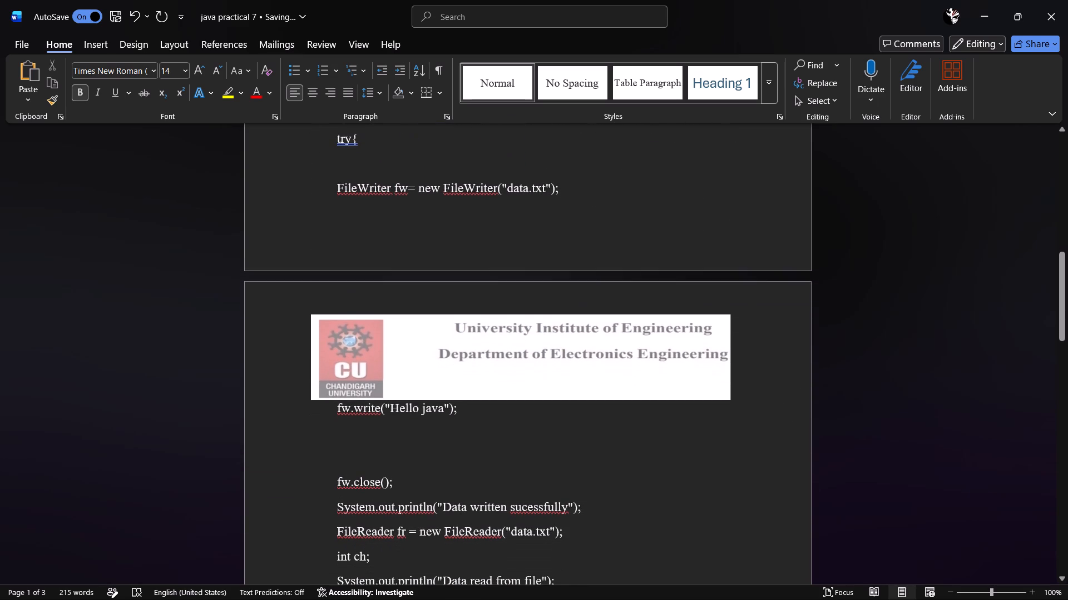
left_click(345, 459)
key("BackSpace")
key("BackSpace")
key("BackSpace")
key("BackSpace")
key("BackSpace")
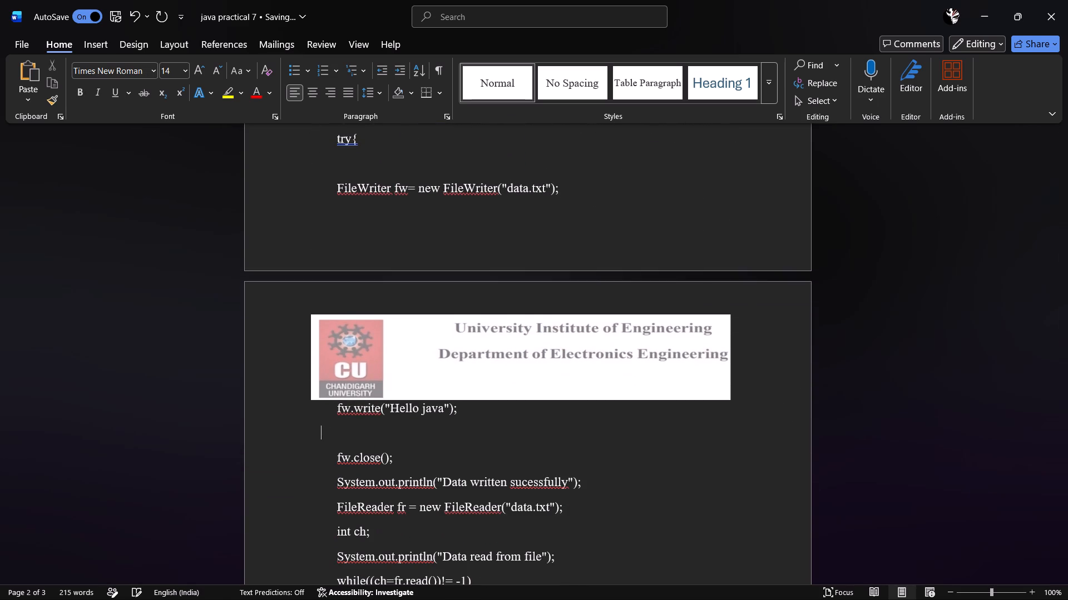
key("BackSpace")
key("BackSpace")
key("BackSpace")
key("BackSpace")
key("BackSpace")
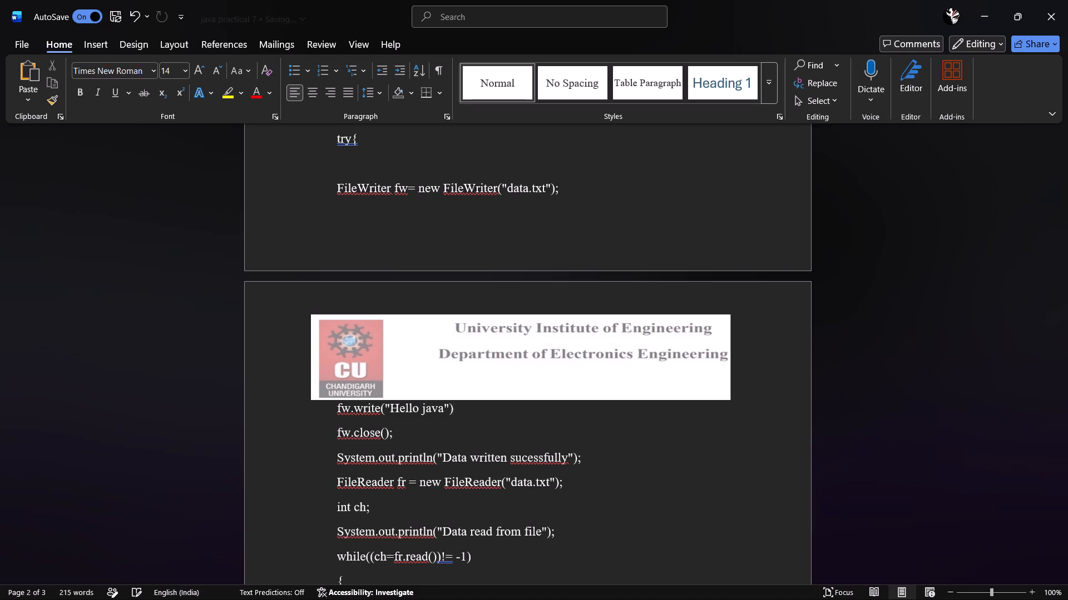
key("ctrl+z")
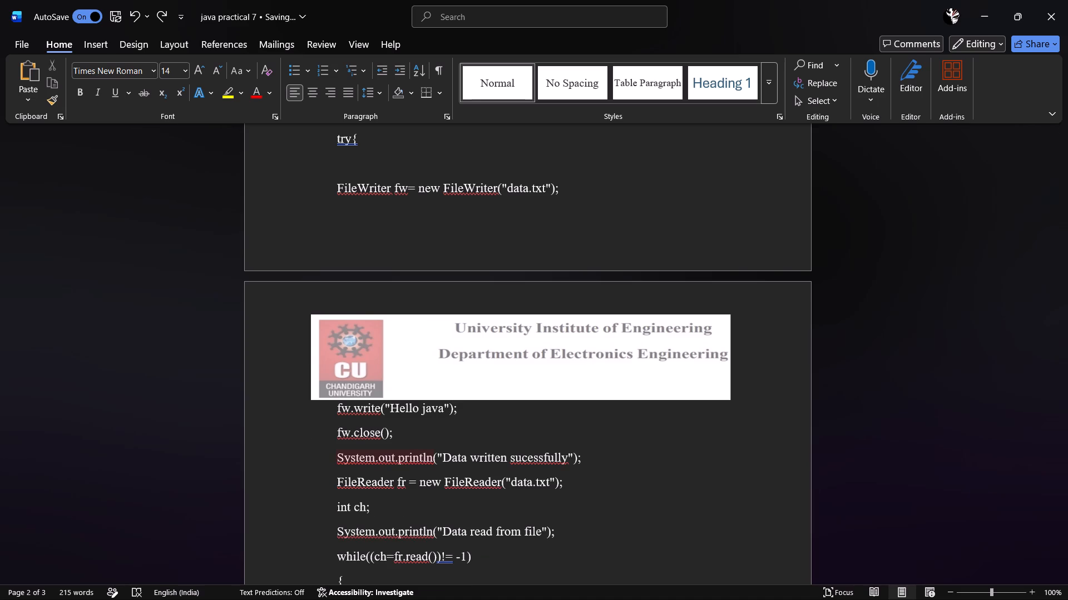
Insert two blank lines above fw.write("Hello java"); to separate the code from the second page's header banner.
scroll(333, 449, "down", 7)
left_click(331, 249)
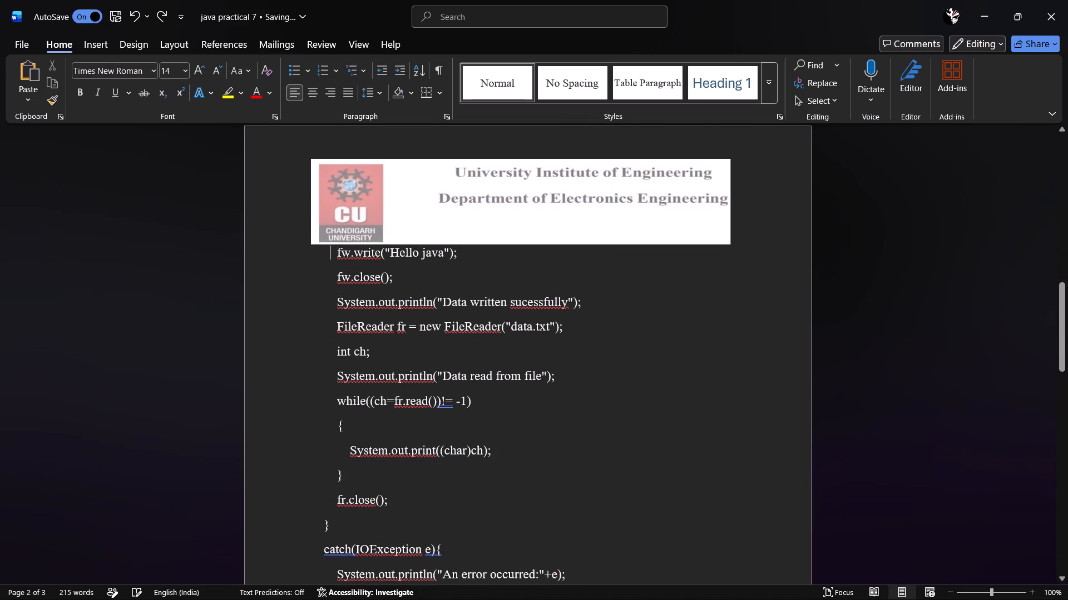
key("Return")
key("Return")
key("Return")
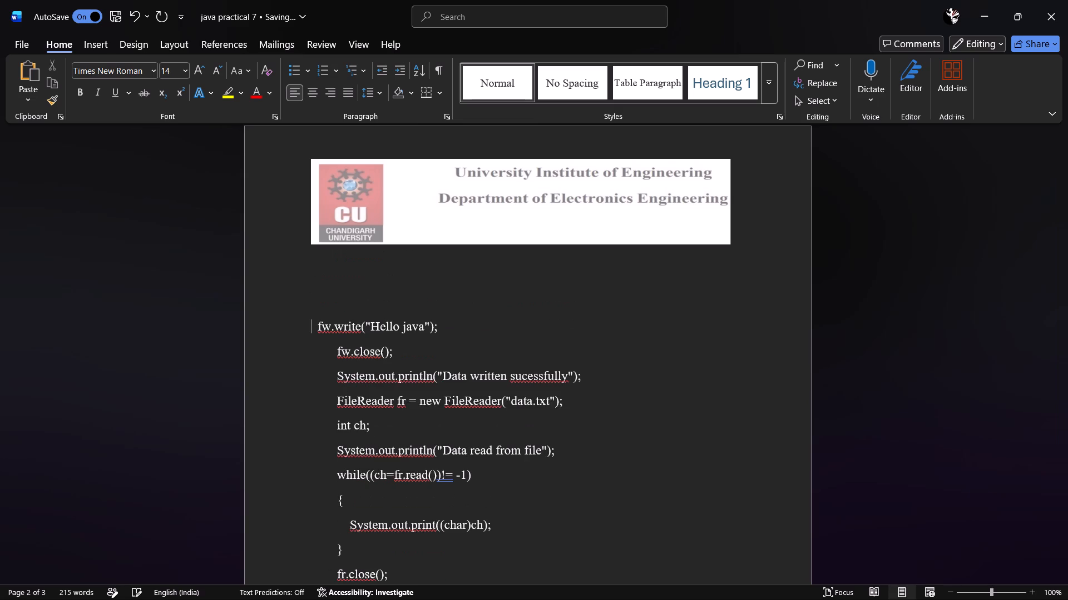
key("BackSpace")
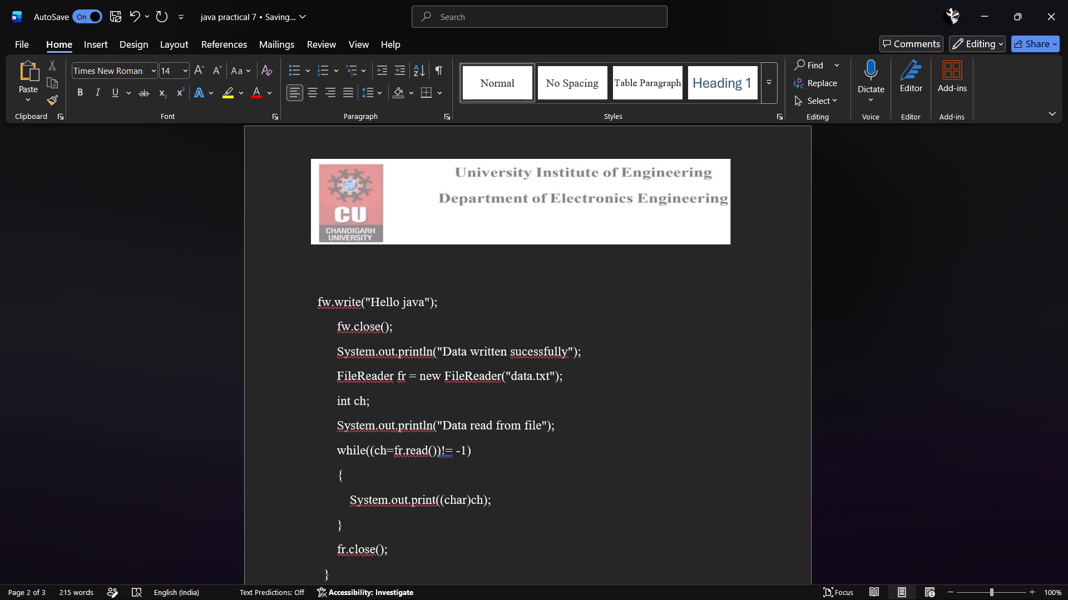
Indent the fw.write("Hello java"); line with six spaces to align it with fw.close(); below.
key("space")
key("space")
key("space")
key("space")
key("space")
key("space")
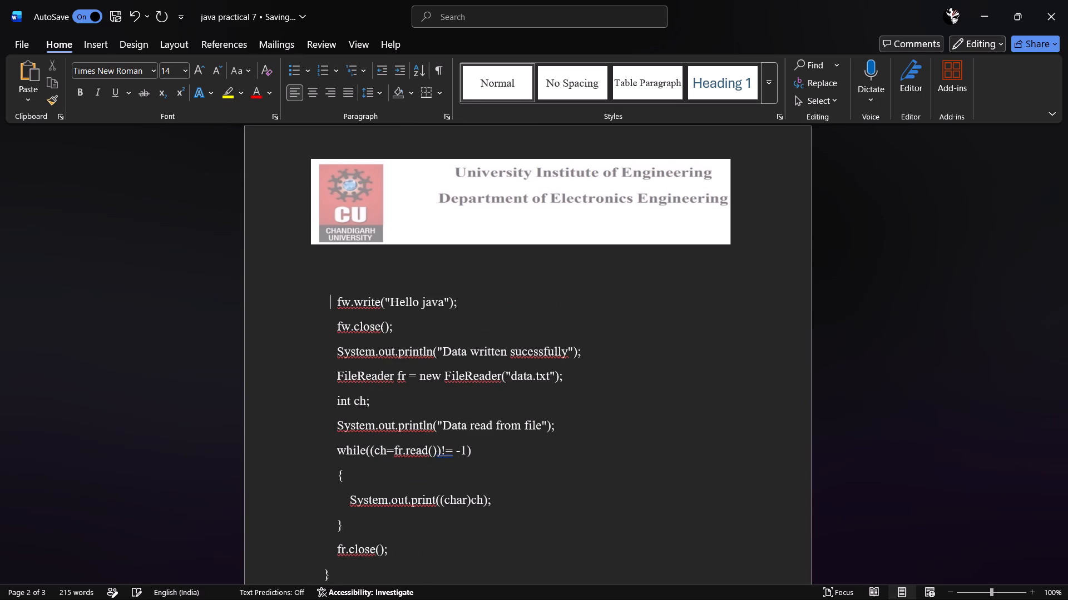
key("BackSpace")
key("space")
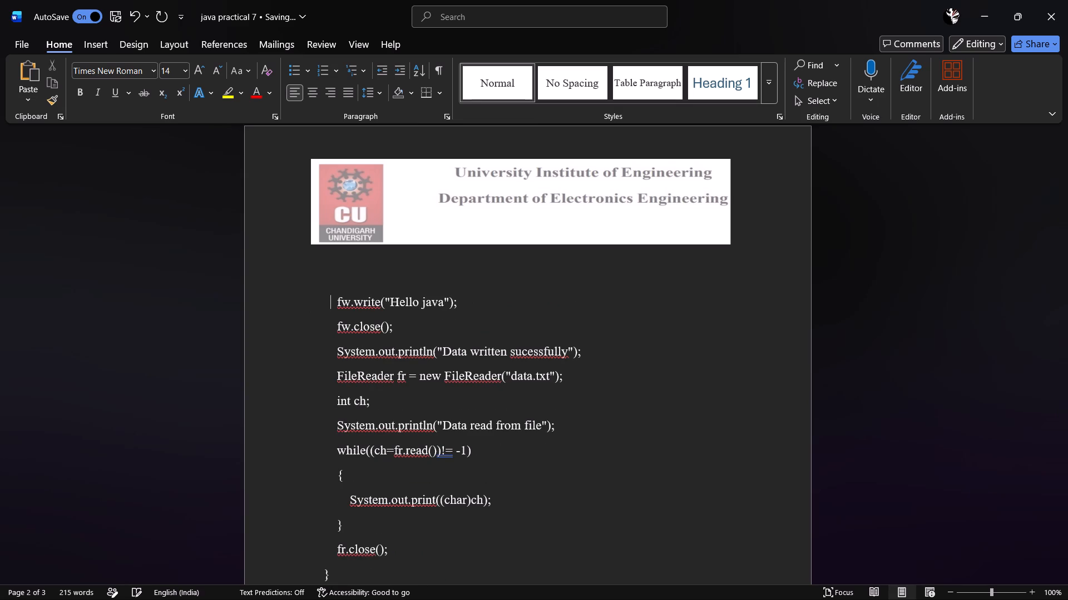
Delete eight spaces from the blank line between try{ and the FileWriter line on the first page.
left_click(374, 263)
scroll(401, 289, "up", 17)
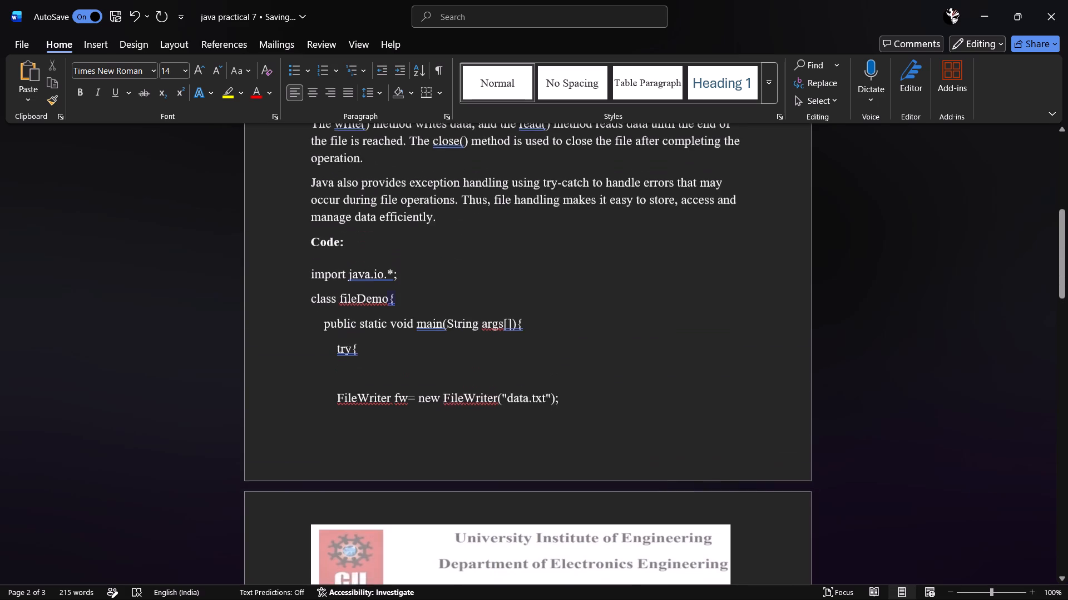
left_click(368, 396)
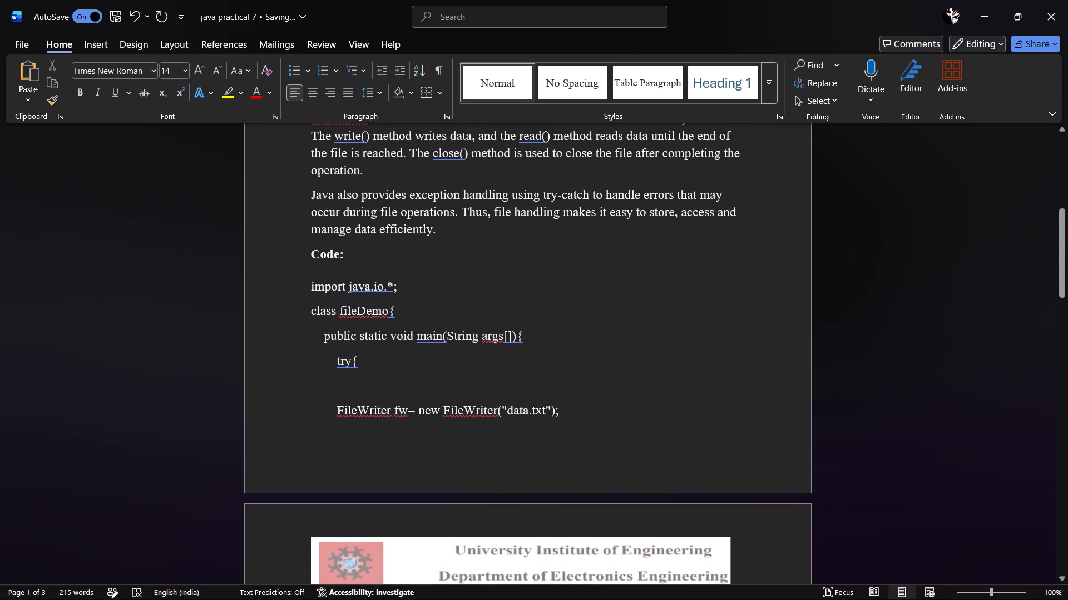
key("BackSpace")
key("BackSpace")
key("BackSpace")
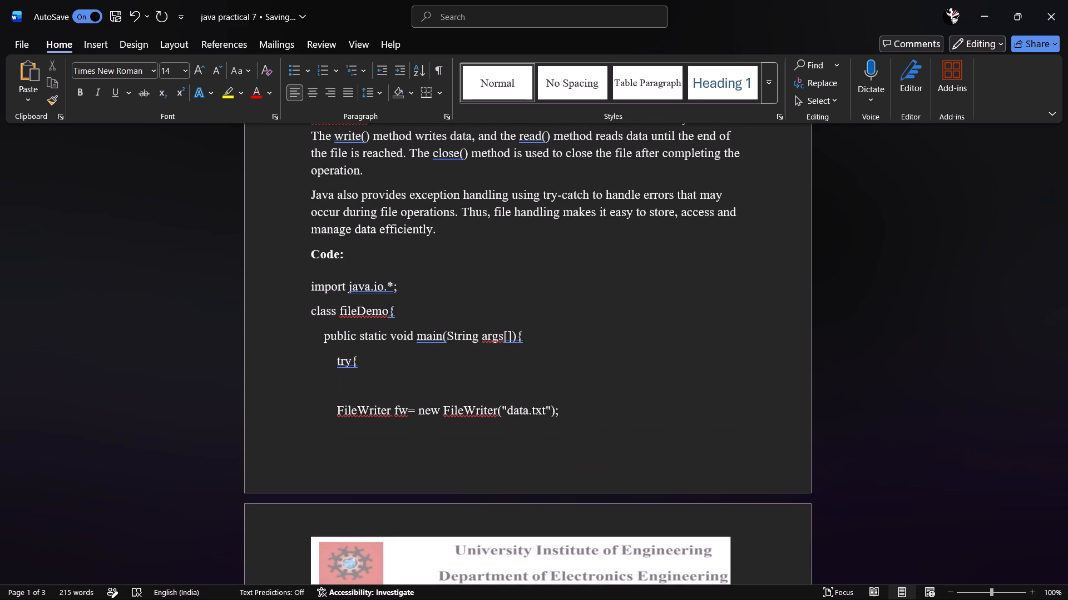
key("BackSpace")
key("BackSpace")
key("BackSpace")
key("BackSpace")
key("BackSpace")
Enlarge the code screenshot below "Input:" to about three quarters of the text width, and reduce its height slightly.
scroll(644, 429, "down", 6)
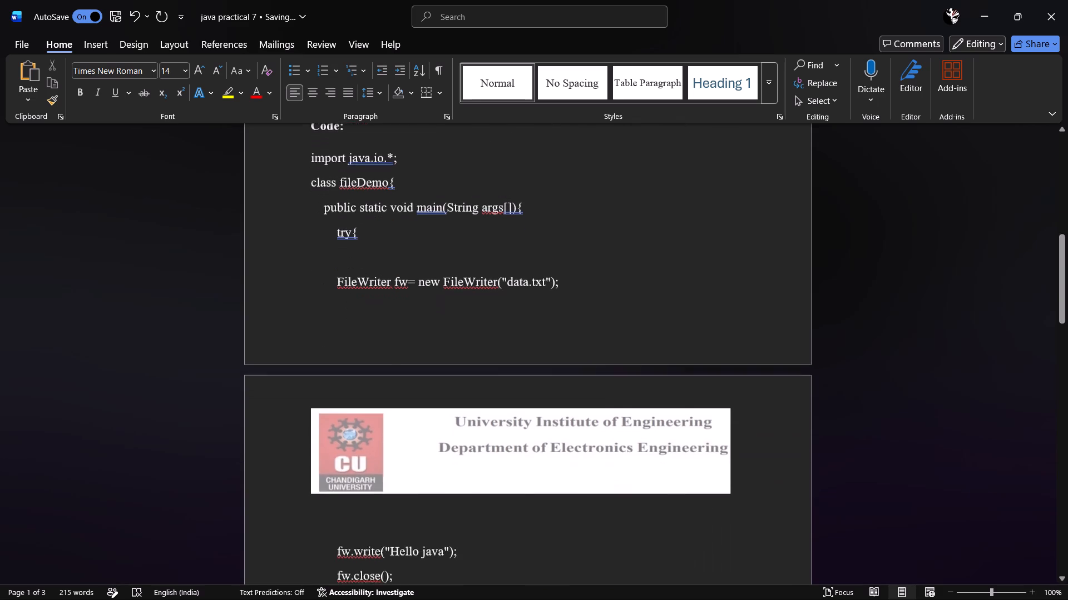
scroll(595, 348, "down", 20)
scroll(595, 348, "down", 2)
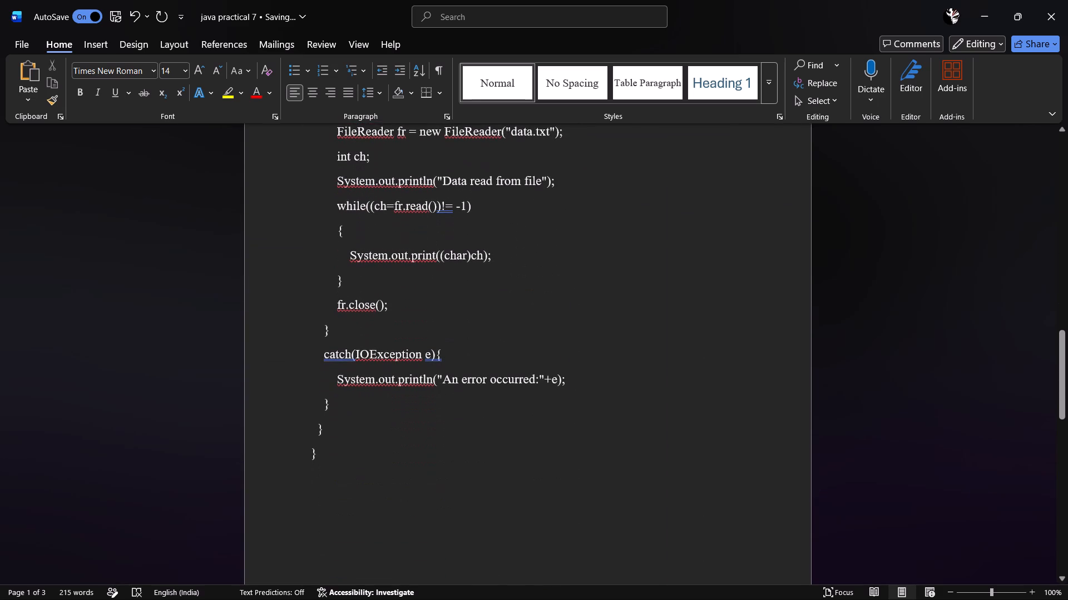
left_click(577, 456)
scroll(602, 373, "up", 1)
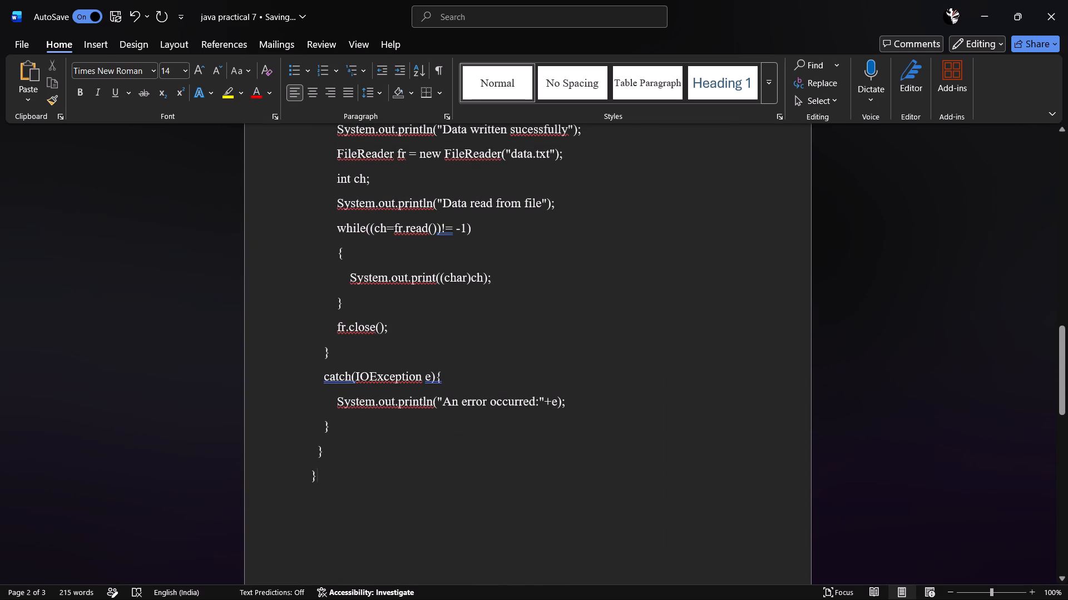
scroll(660, 346, "down", 5)
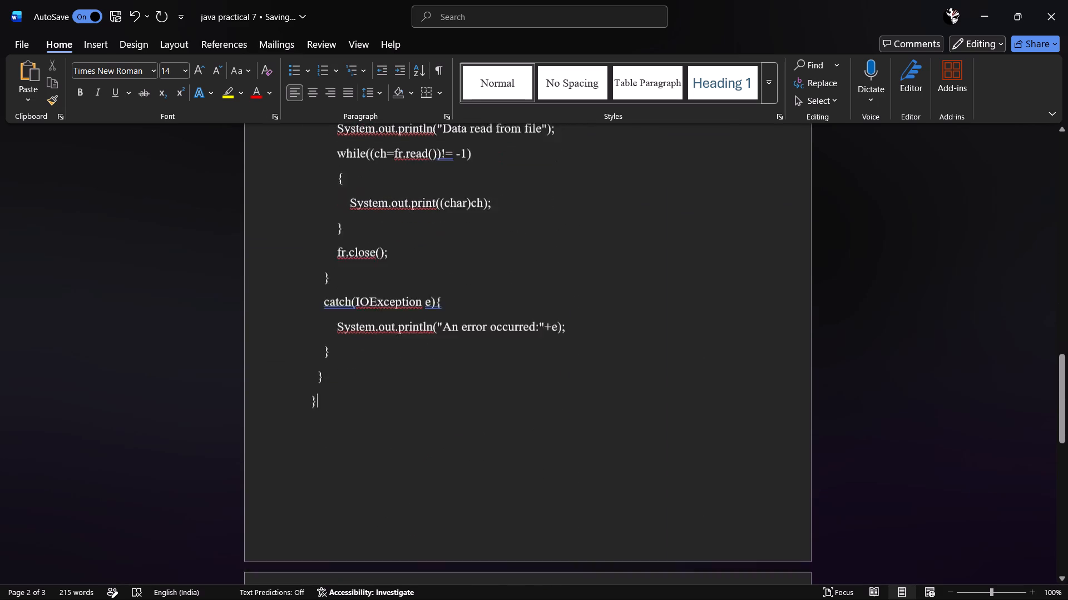
scroll(660, 346, "down", 16)
scroll(660, 341, "down", 6)
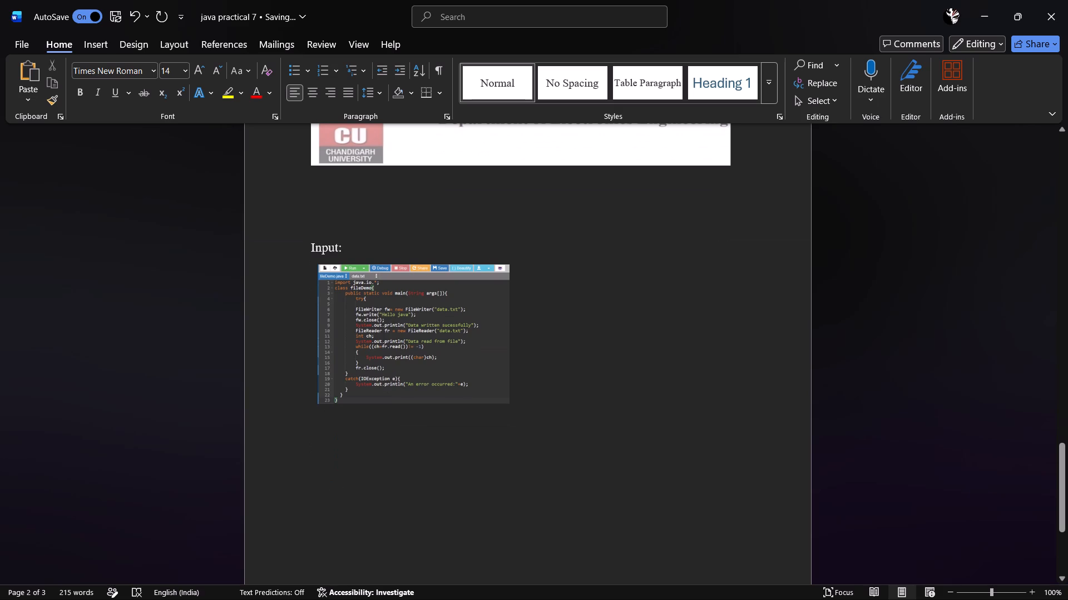
left_click(372, 312)
left_click_drag(511, 404, 587, 451)
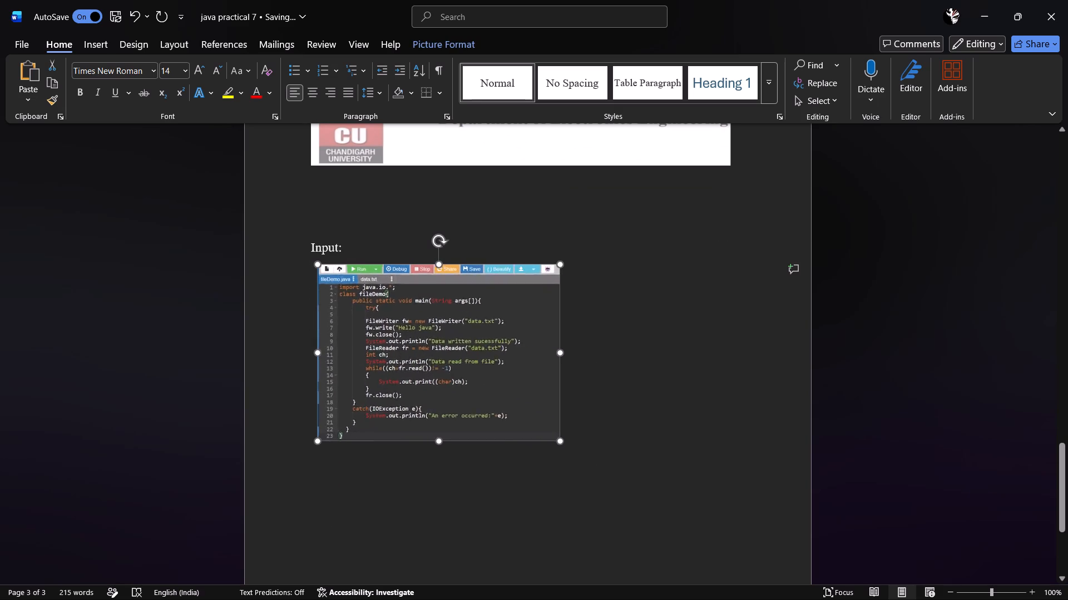
left_click_drag(587, 451, 652, 460)
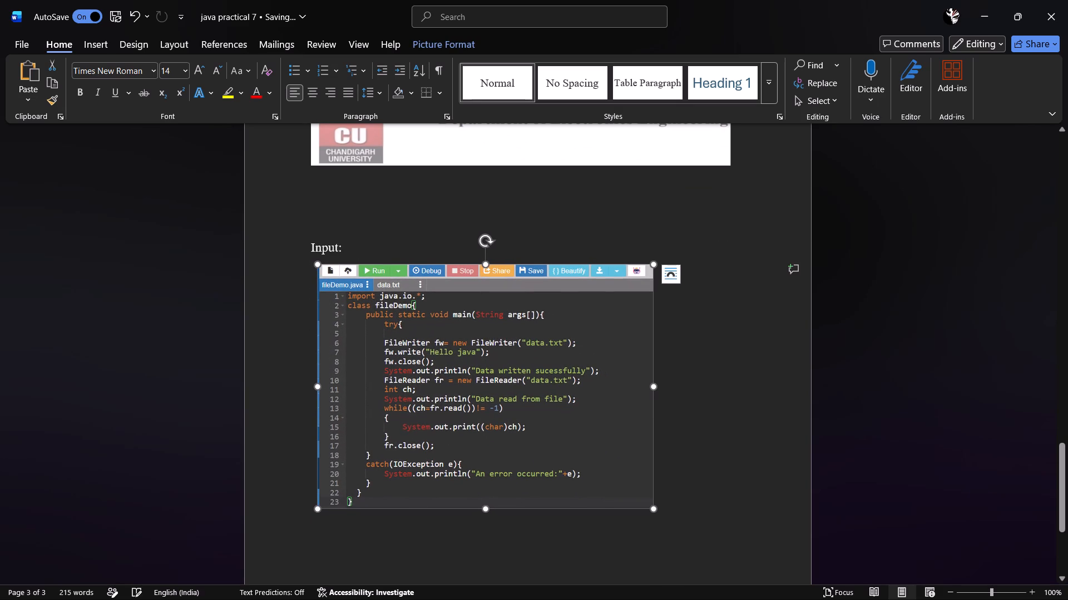
left_click_drag(484, 508, 497, 485)
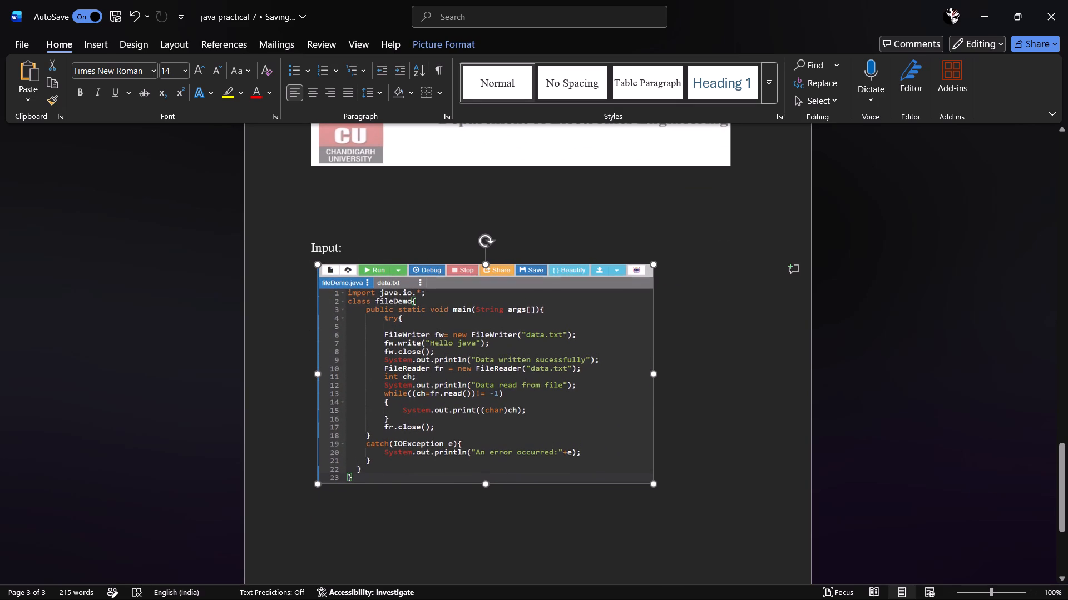
Resize the code screenshot below "Input:" to about 85 percent of the text width and about half as tall as wide.
left_click_drag(654, 377, 699, 371)
left_click_drag(317, 486, 335, 468)
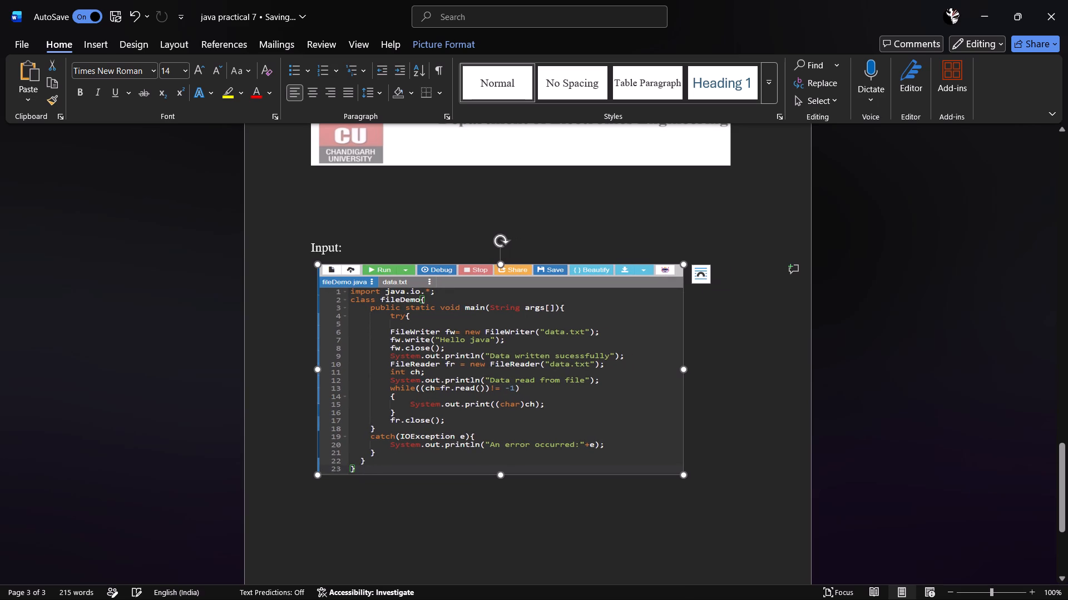
scroll(429, 418, "down", 20)
scroll(429, 421, "up", 8)
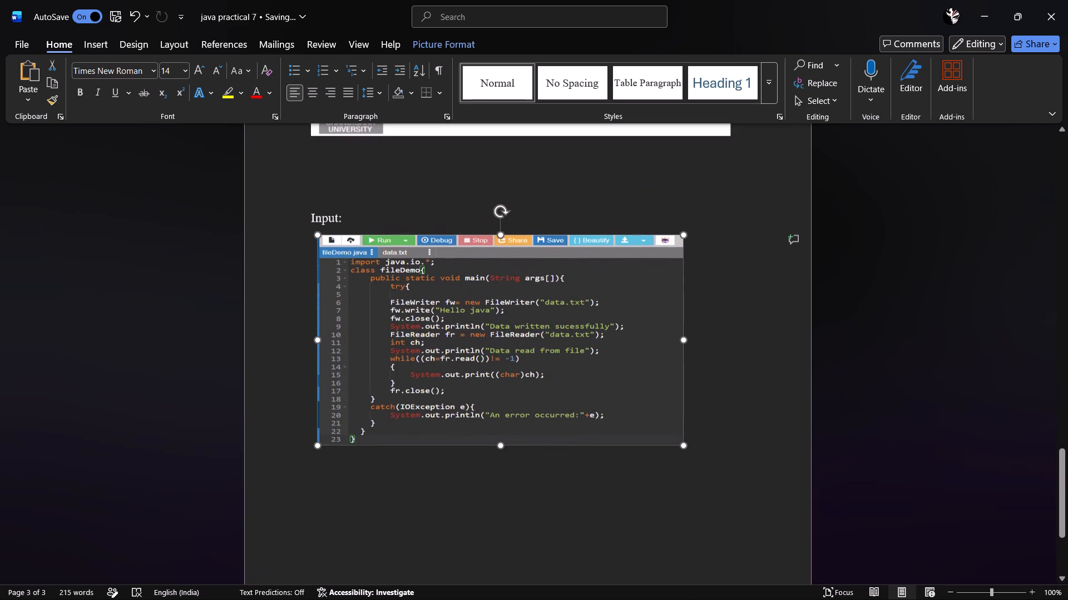
left_click(310, 448)
left_click(333, 431)
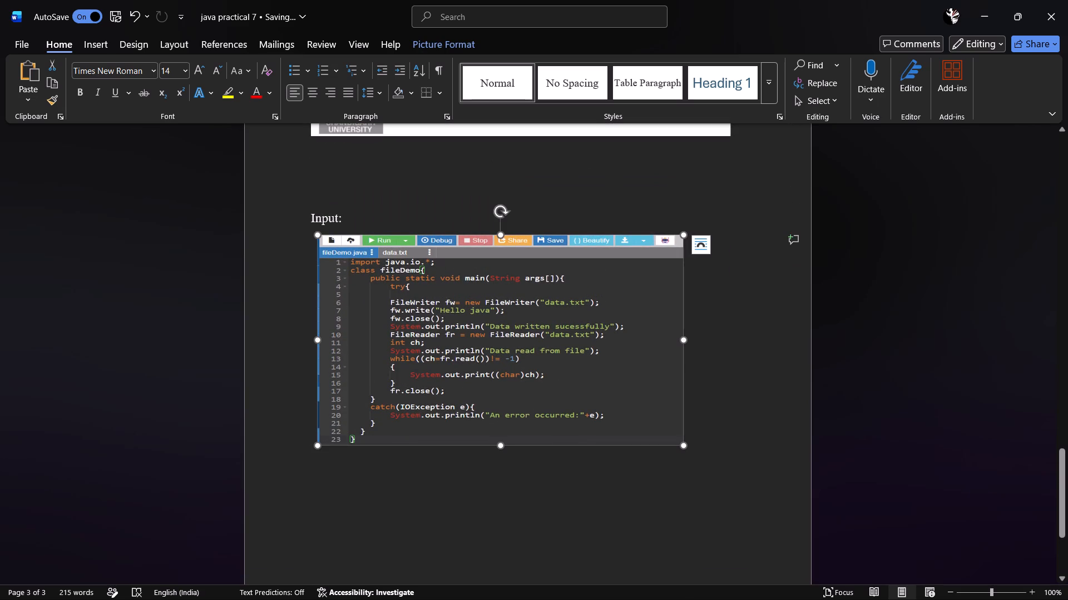
left_click(319, 445)
left_click_drag(318, 446, 357, 419)
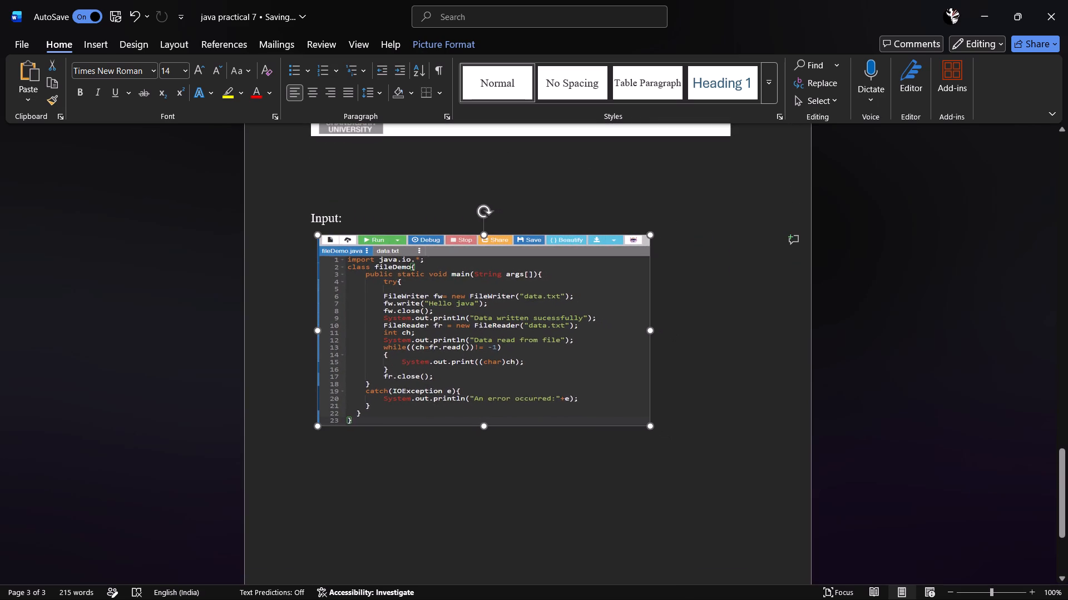
left_click_drag(357, 419, 365, 416)
scroll(365, 428, "down", 7)
scroll(364, 428, "up", 6)
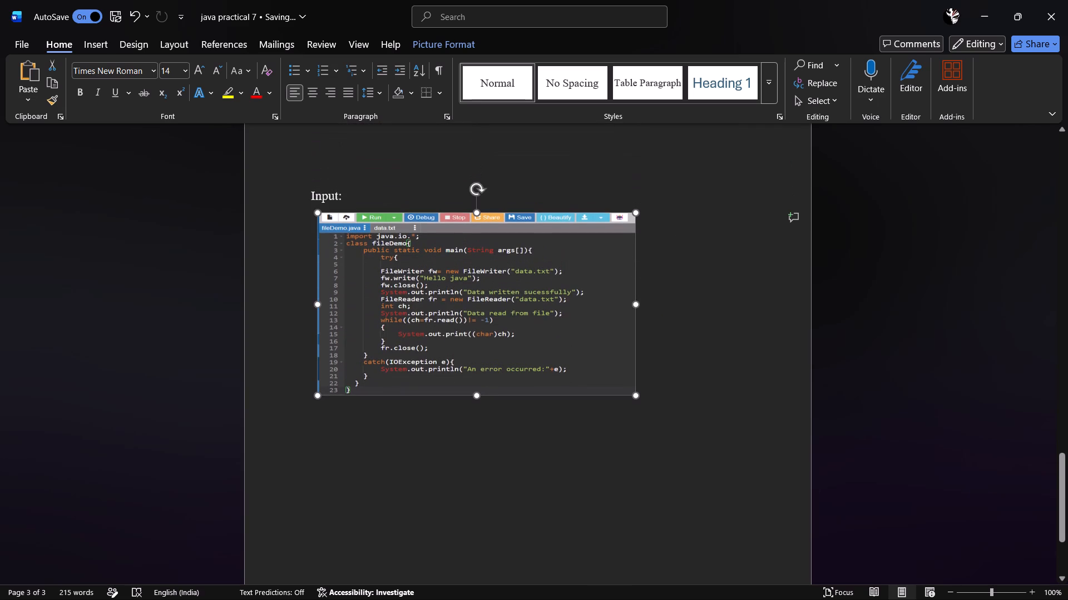
left_click_drag(639, 305, 677, 298)
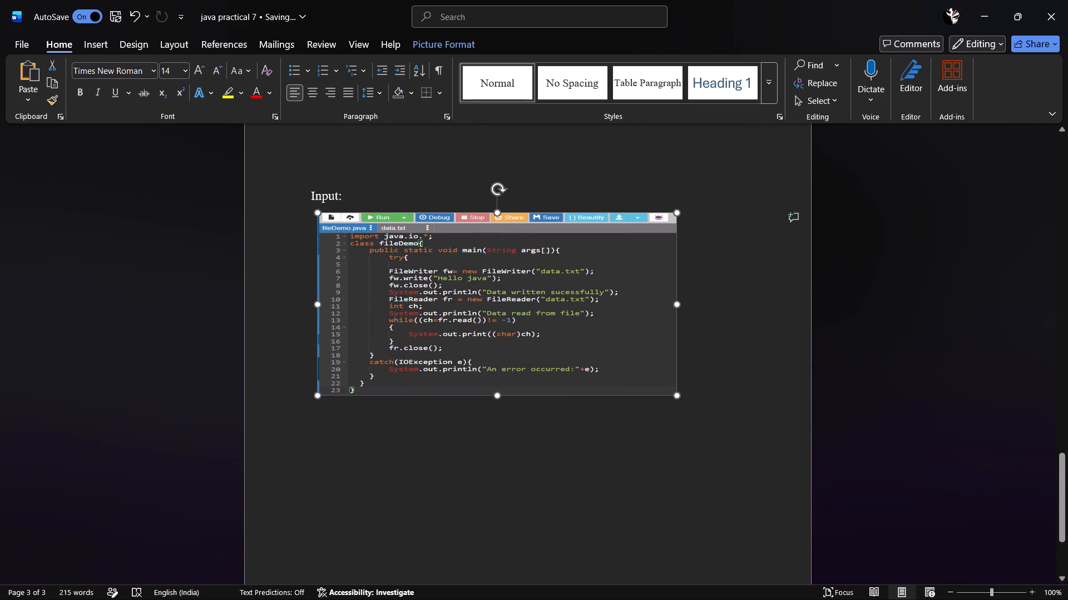
left_click(364, 422)
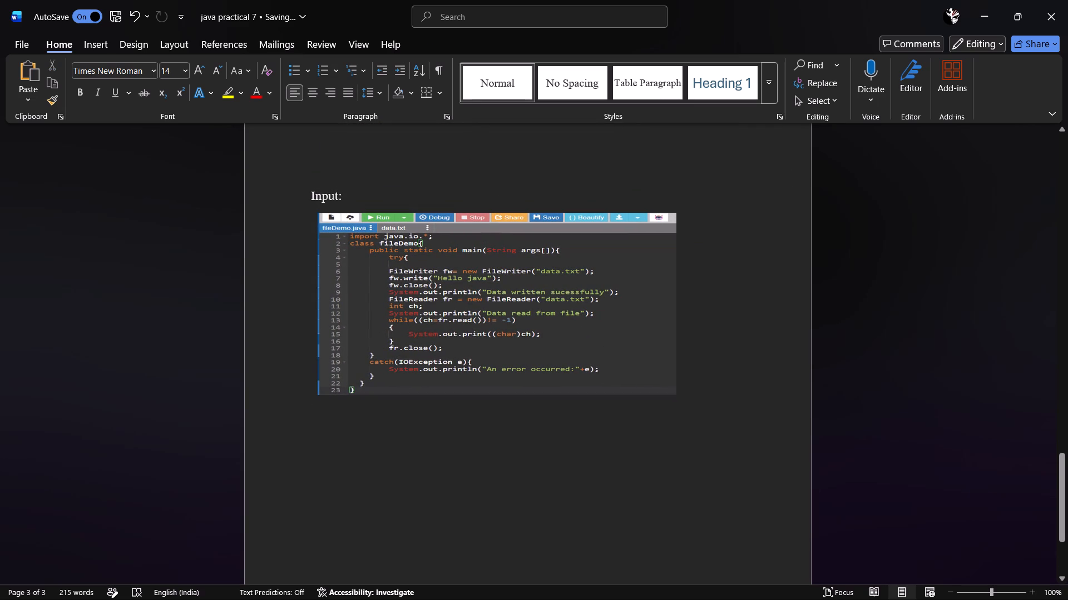
Make the "Input:" heading bold.
left_click_drag(344, 199, 281, 196)
left_click(292, 169)
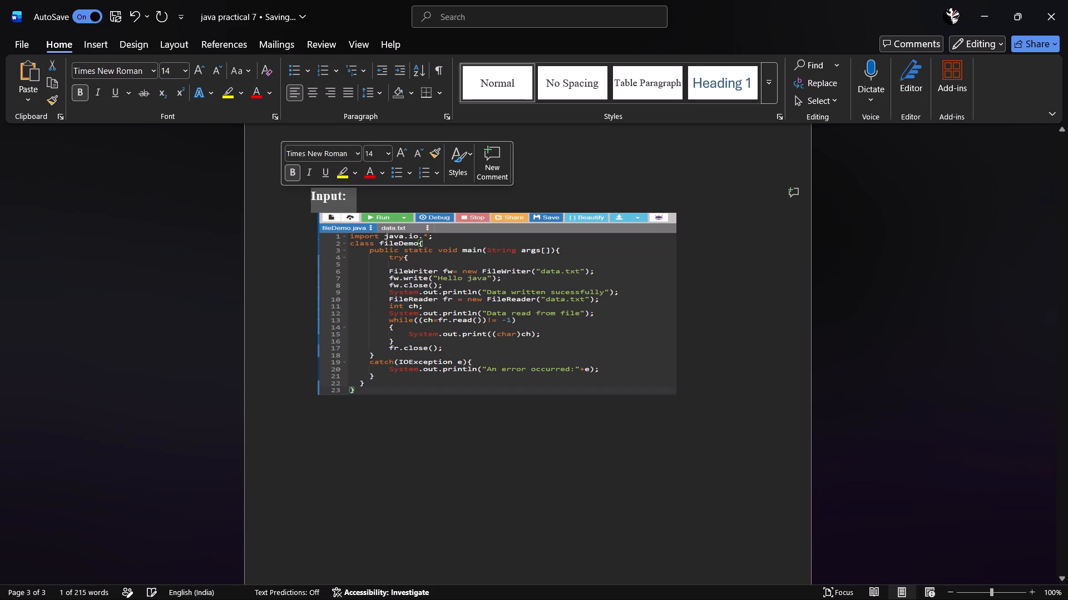
Add the heading "Output:" on the line below the code screenshot.
left_click(343, 430)
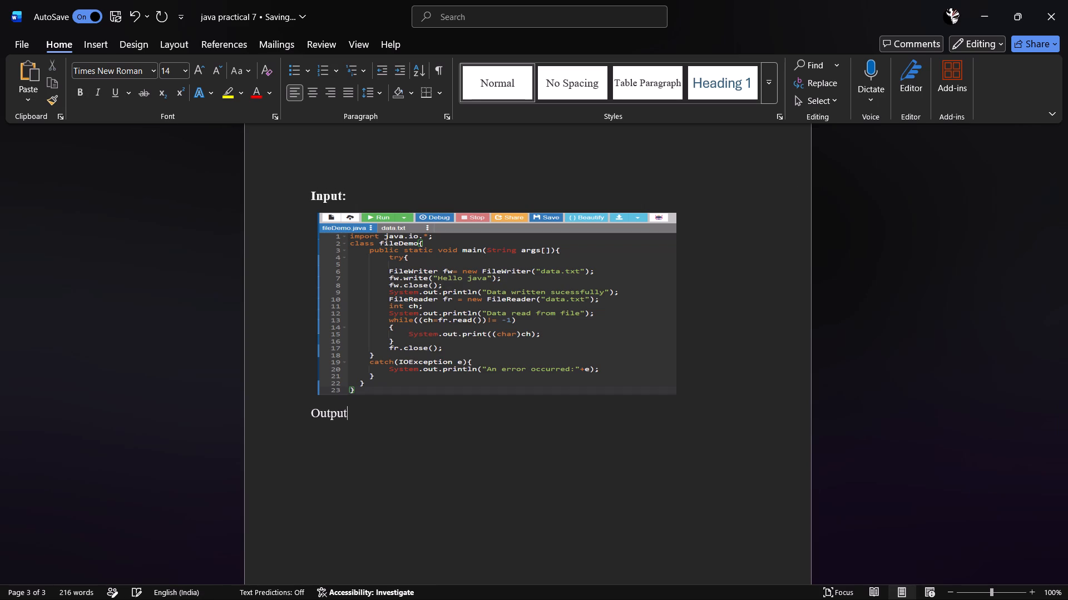
key("shift+colon")
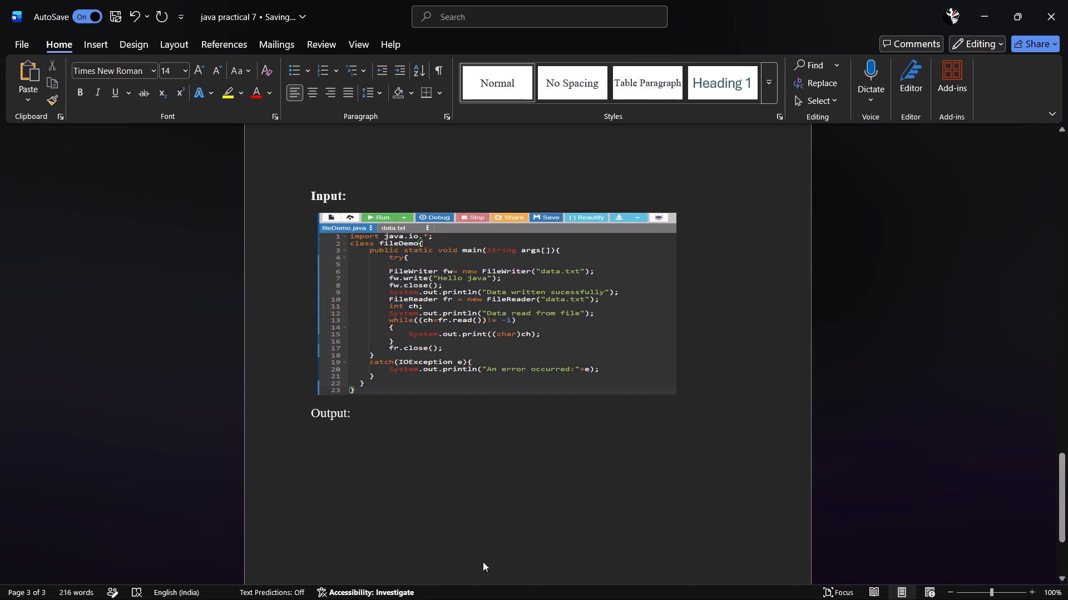
Switch to OnlineGDB in Chrome, open data.txt and capture a screenshot of its text together with the file tabs.
left_click(714, 594)
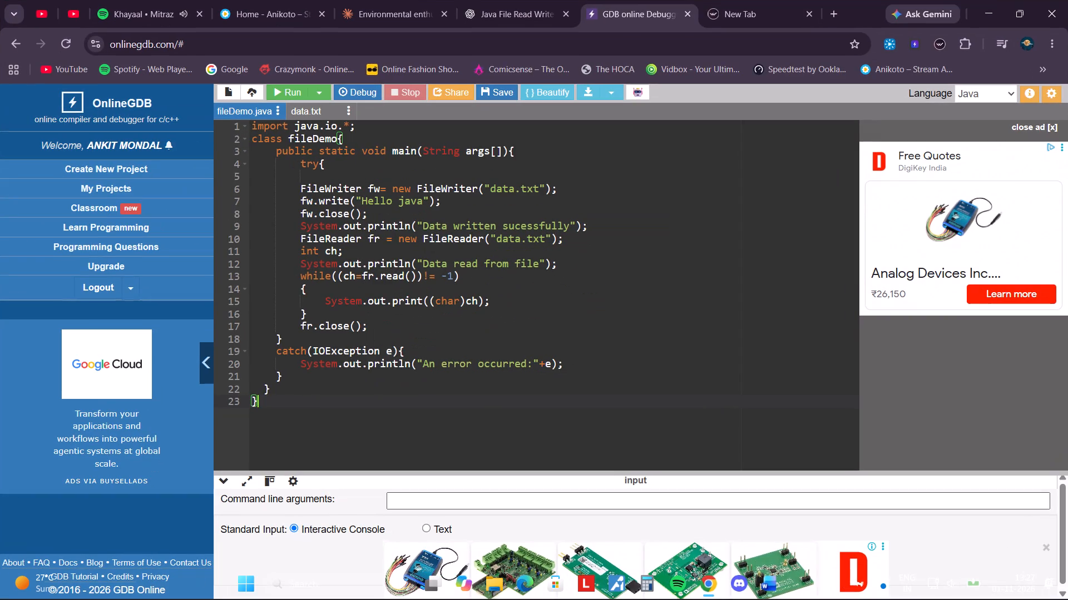
left_click(326, 110)
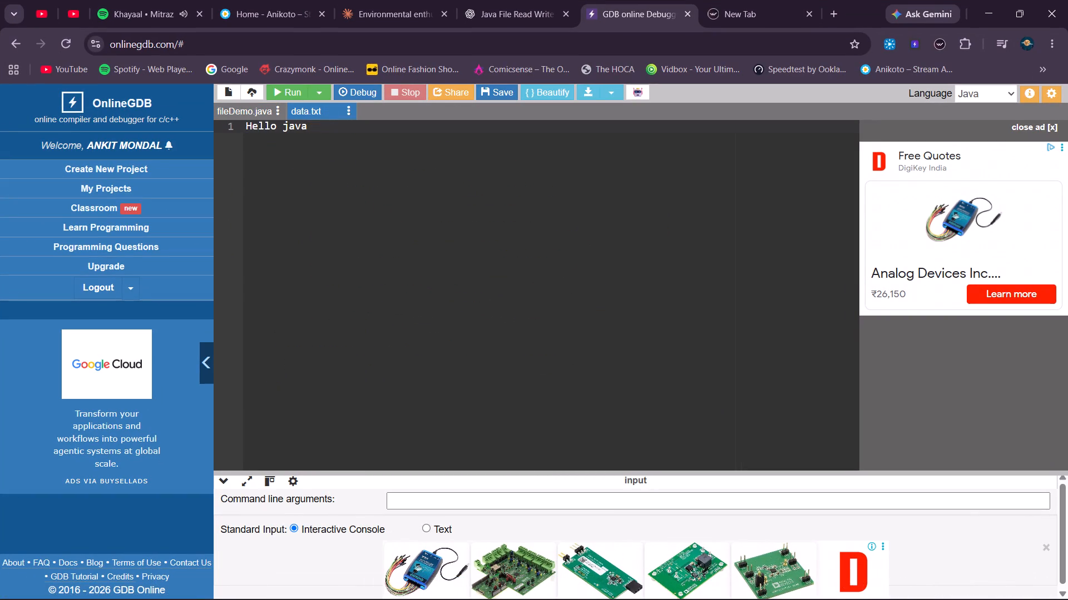
scroll(310, 246, "down", 3)
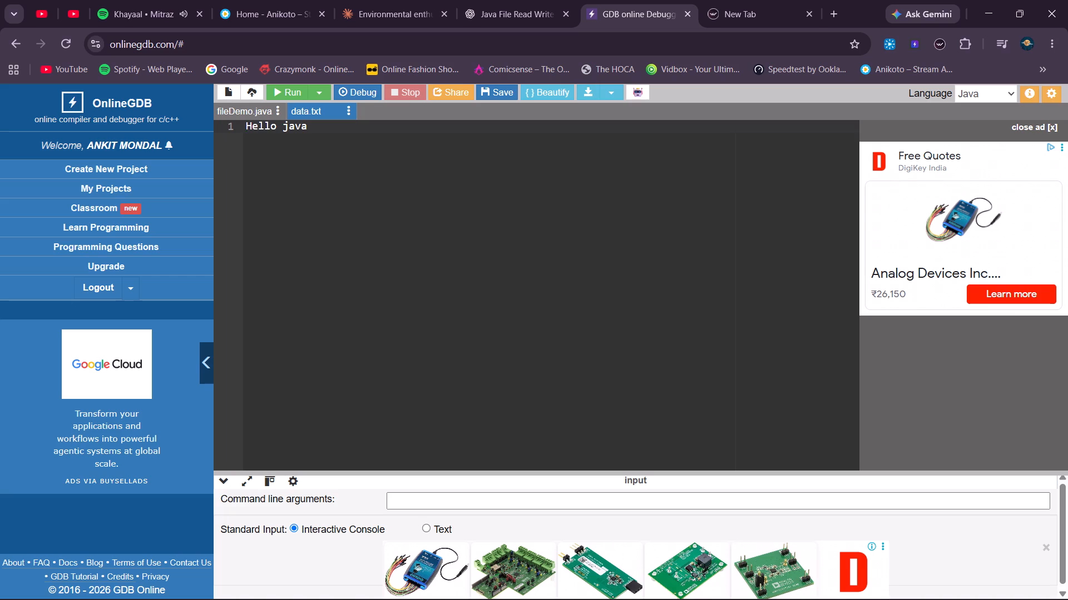
key("shift+super+s")
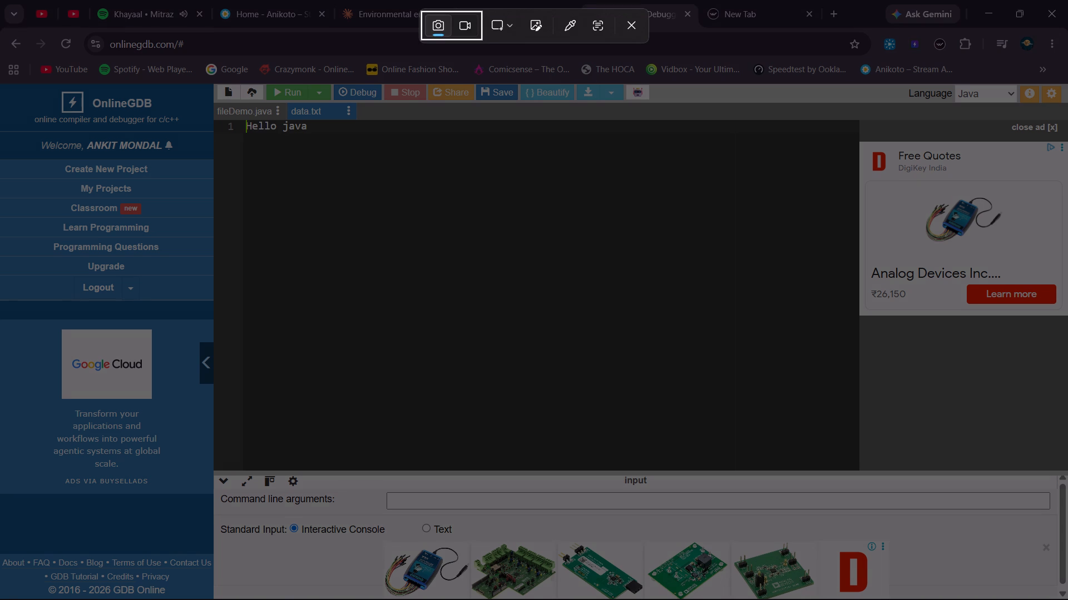
left_click_drag(213, 100, 380, 191)
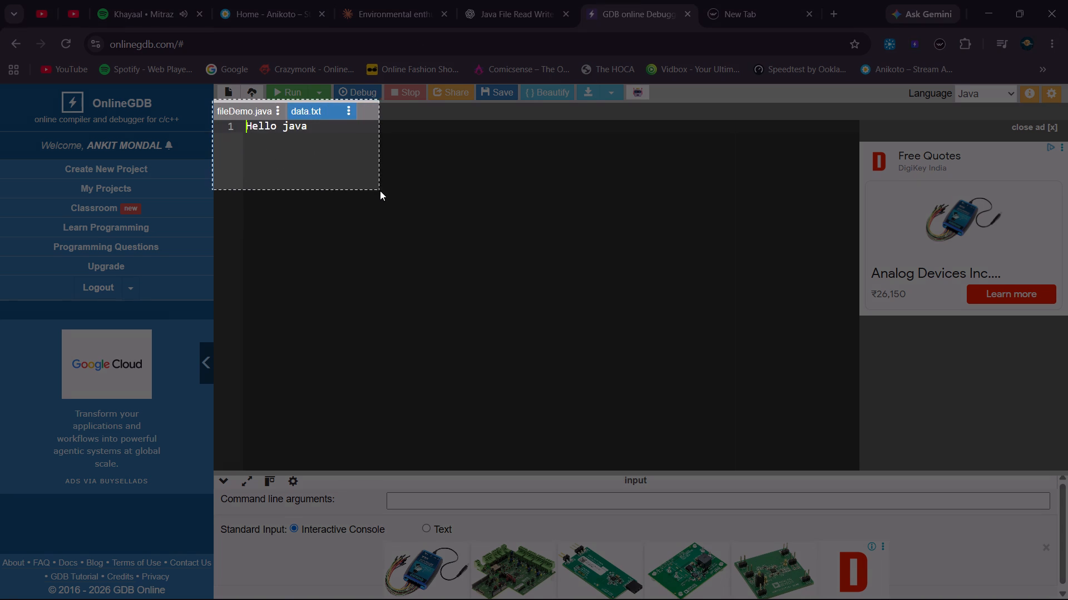
left_click_drag(380, 191, 382, 198)
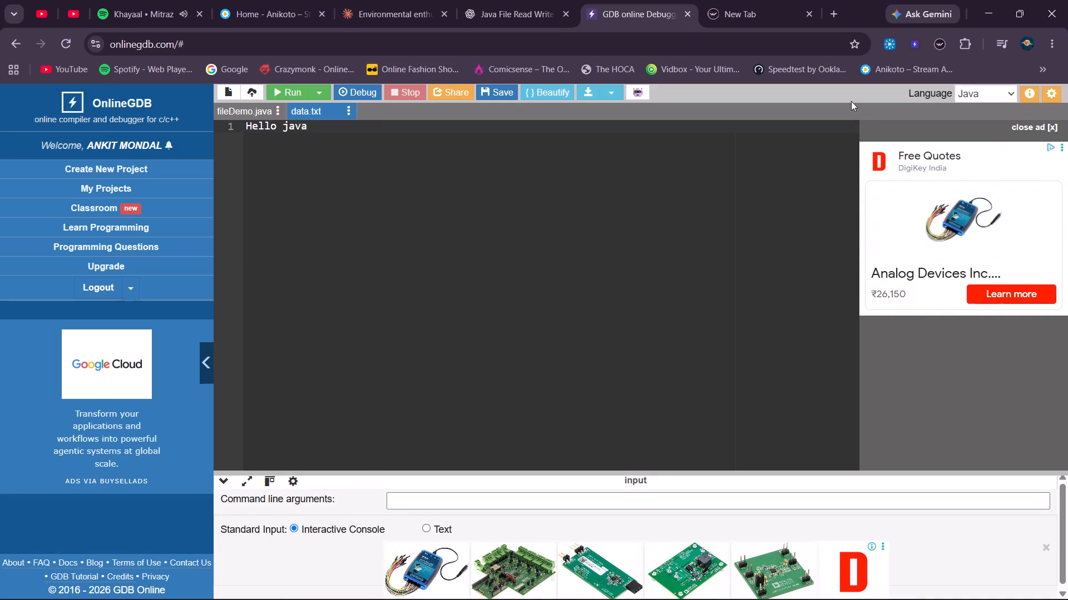
Return to the Word worksheet and paste the data.txt screenshot on its own line below "Output:".
left_click(986, 6)
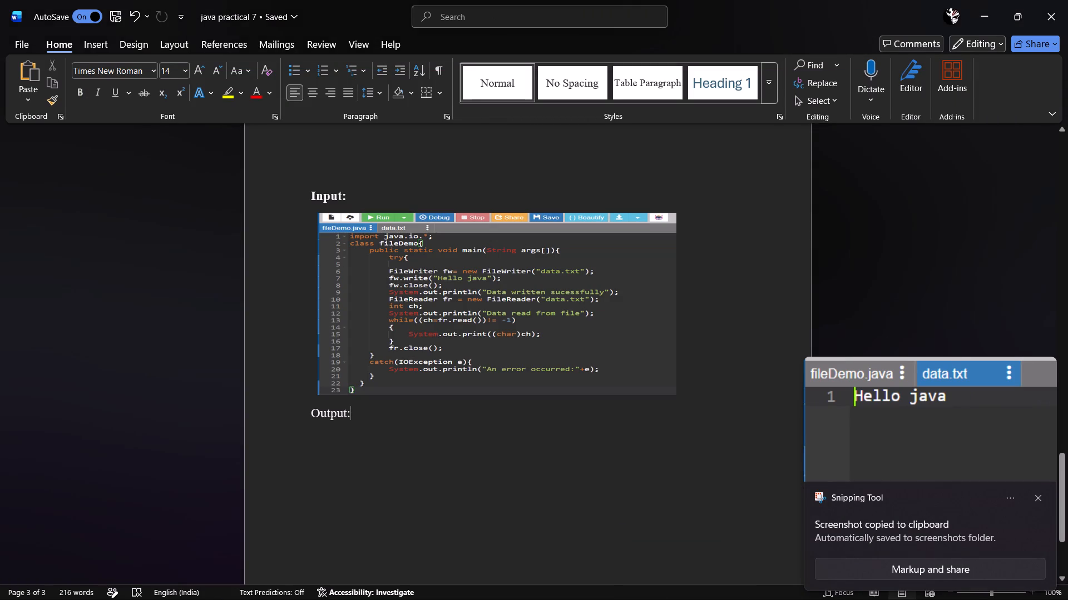
key("ctrl+v")
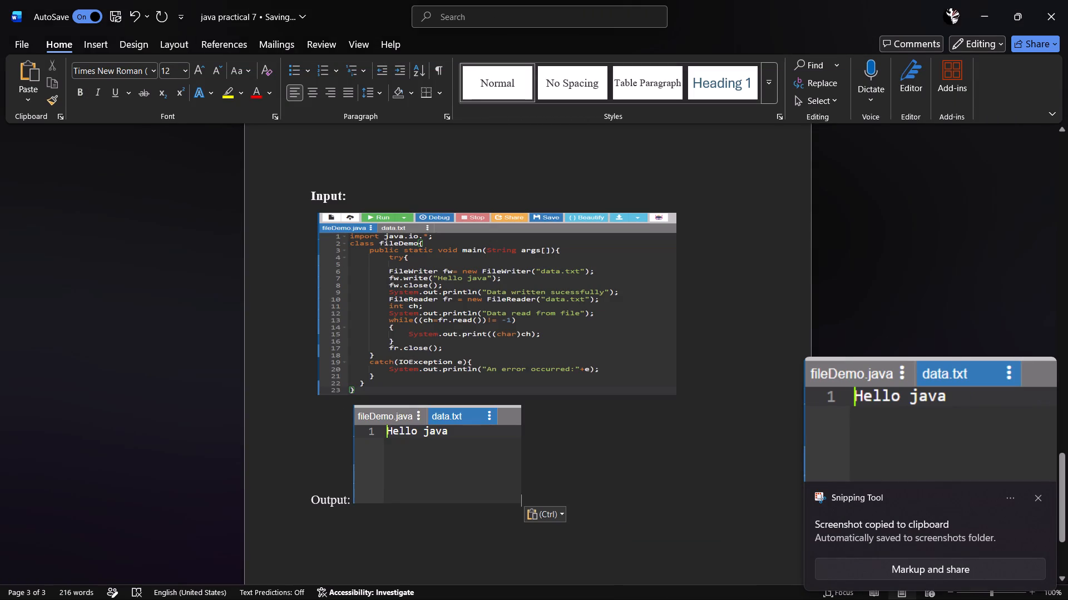
left_click(350, 487)
key("Return")
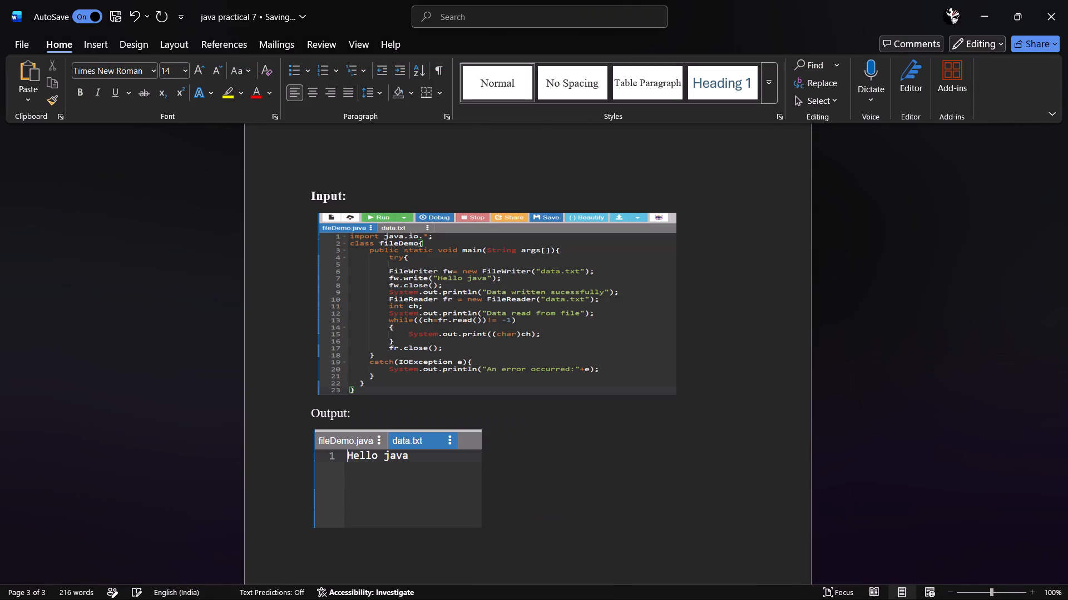
Enlarge the data.txt screenshot slightly, keeping its proportions.
scroll(518, 416, "down", 6)
left_click(436, 350)
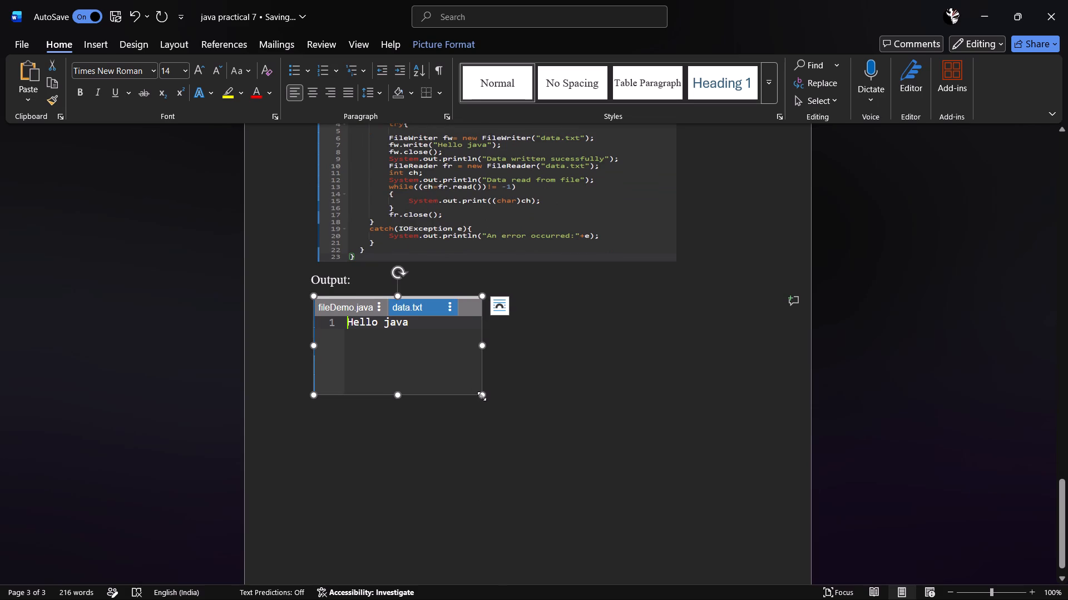
left_click_drag(482, 396, 492, 402)
Add four spaces after the data.txt screenshot on the same line.
left_click(516, 373)
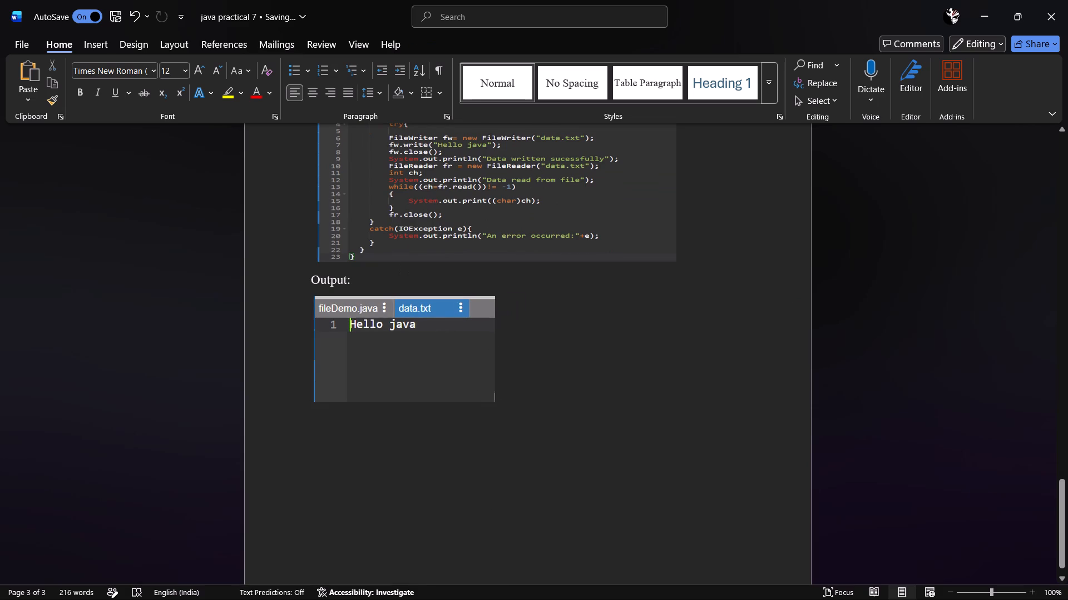
key("space")
key("space")
key("space")
key("space")
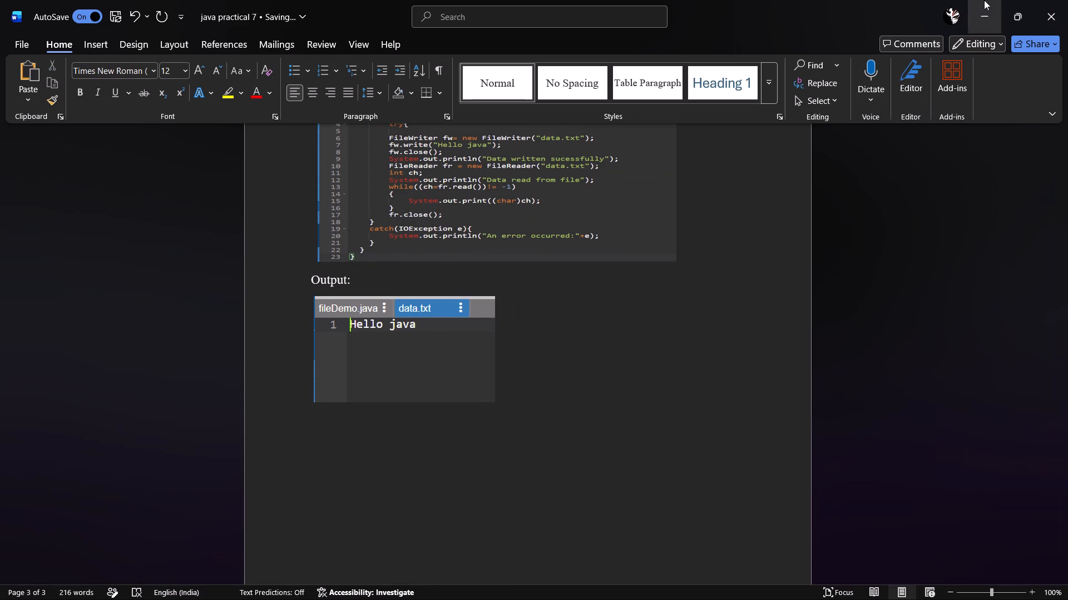
Switch to OnlineGDB in Chrome, run fileDemo.java and capture a screenshot of the console output.
left_click(984, 0)
left_click(714, 590)
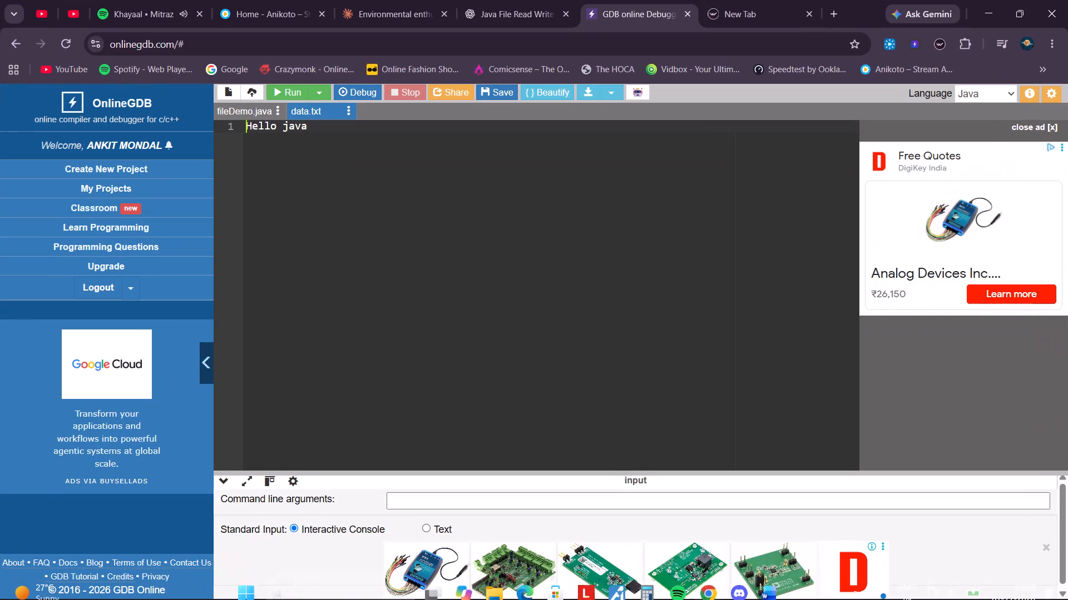
left_click(238, 112)
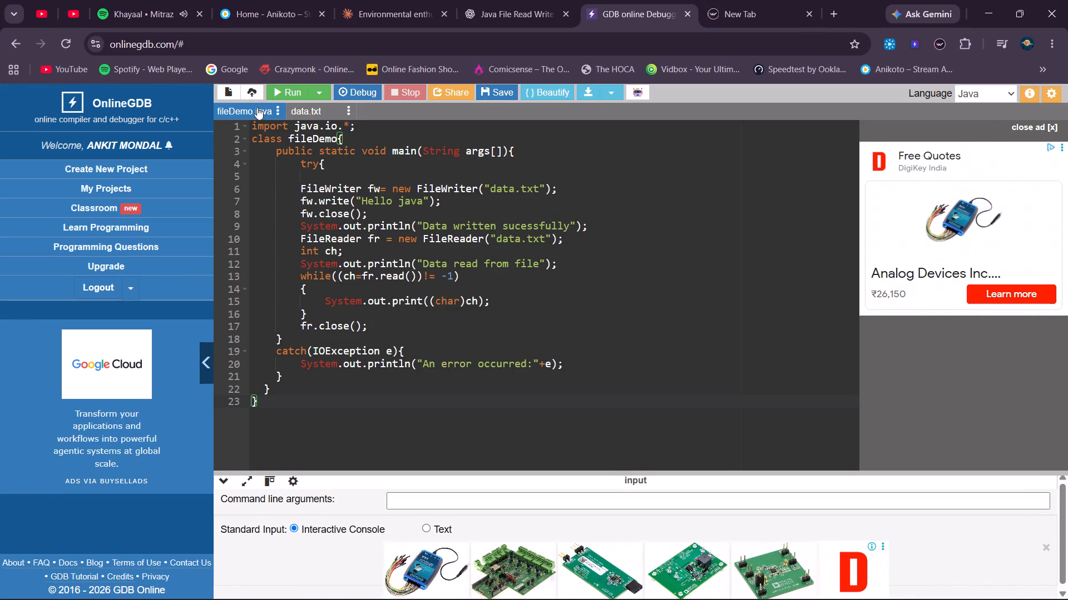
left_click(275, 96)
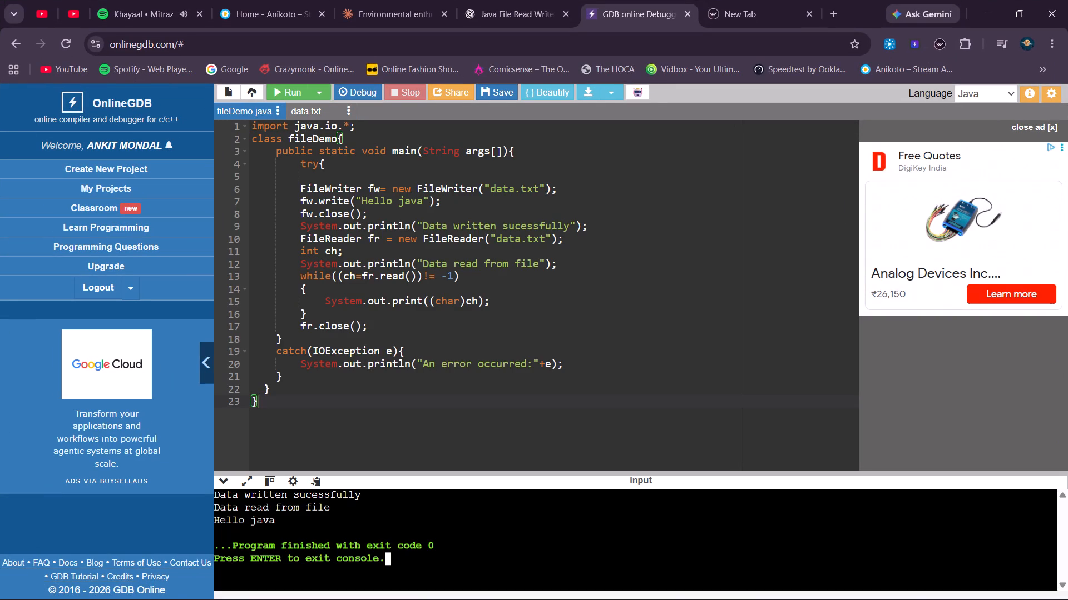
key("shift+super+s")
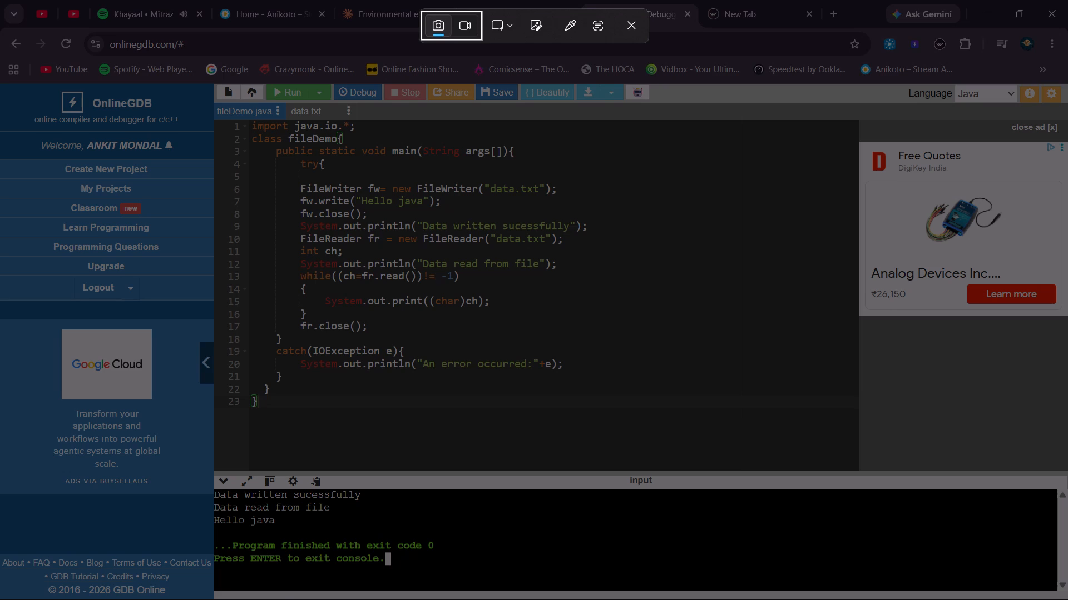
left_click_drag(214, 488, 430, 582)
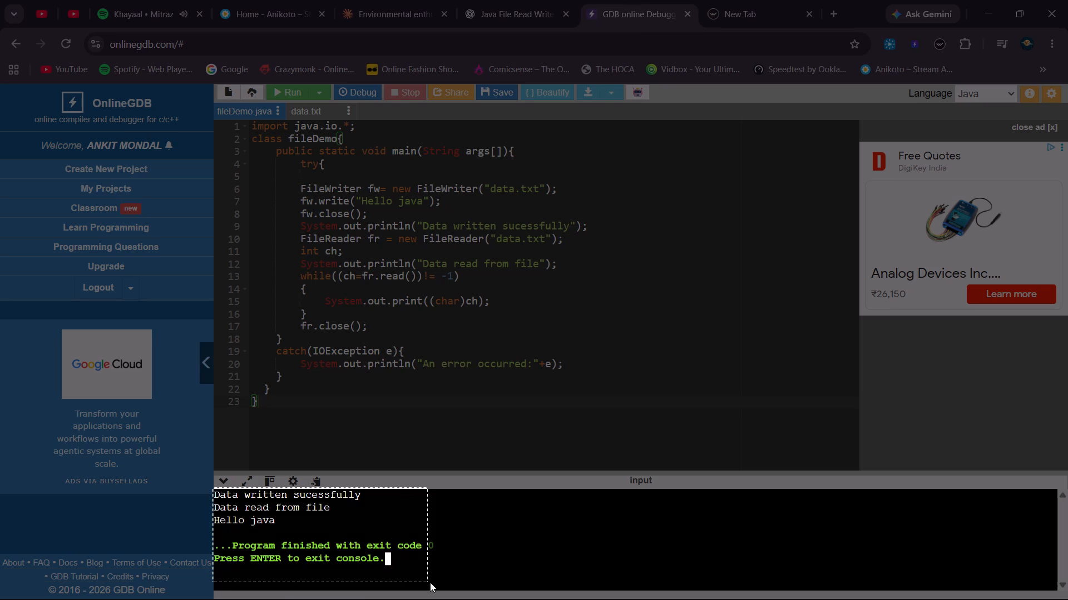
left_click_drag(430, 582, 448, 590)
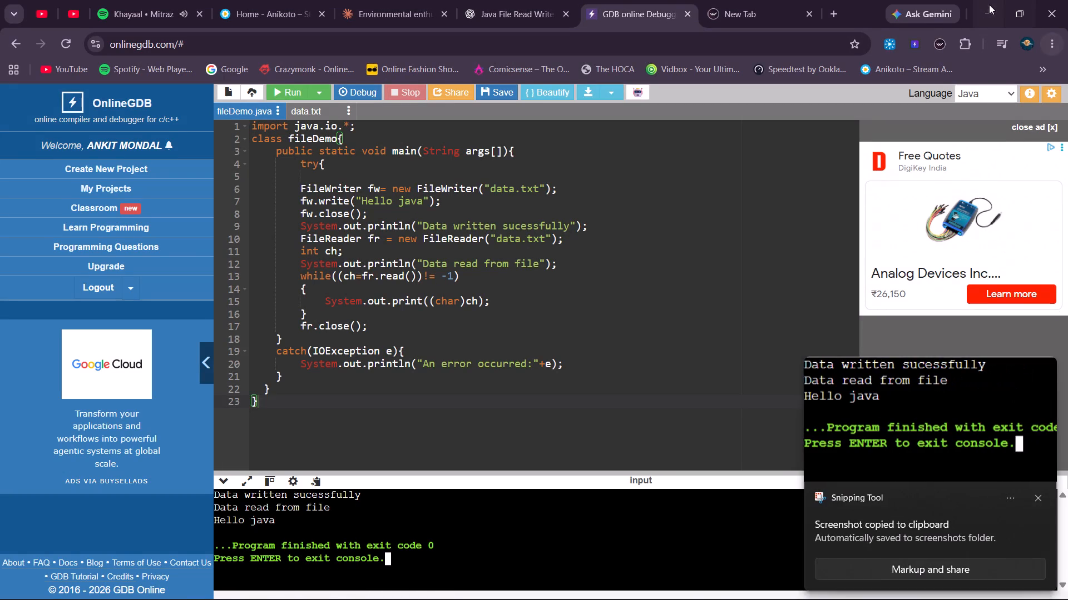
Return to the Word worksheet and paste the console output screenshot beside the data.txt screenshot.
left_click(989, 4)
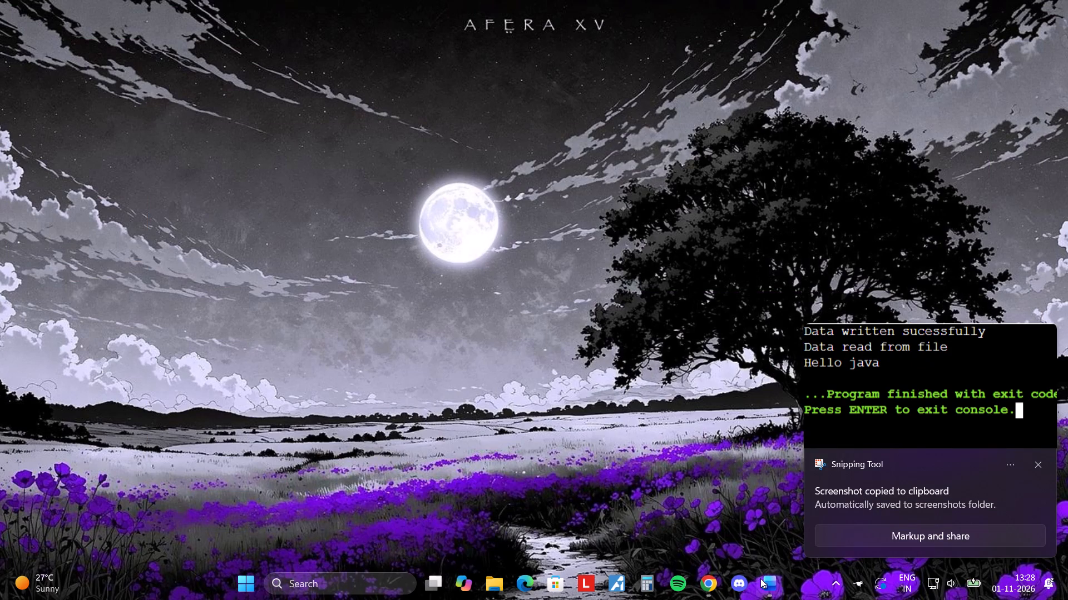
left_click(725, 536)
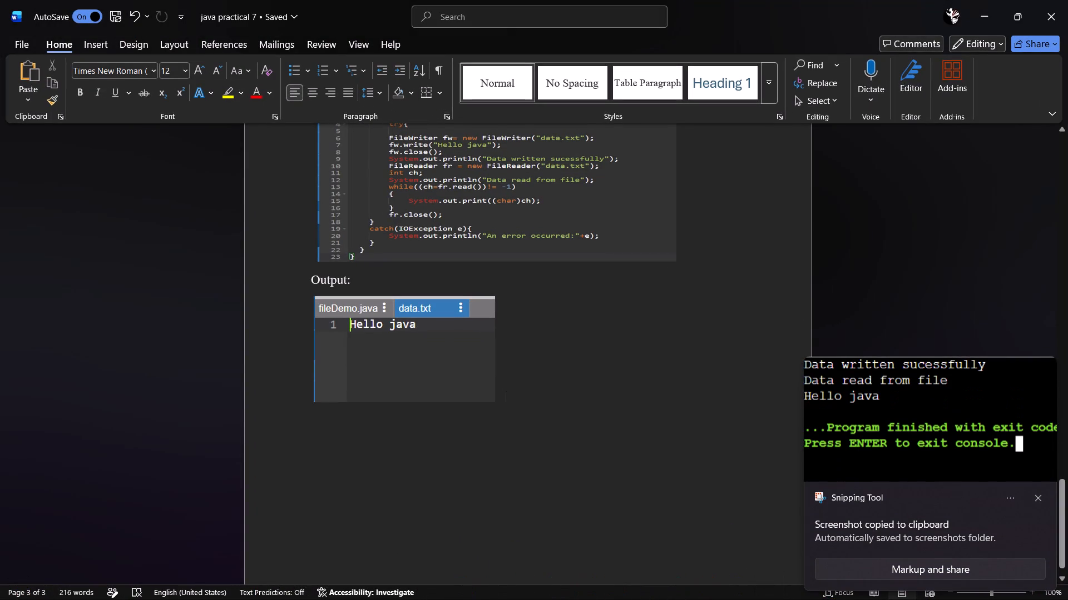
key("ctrl+v")
Place the code screenshot flush with the text margin directly below "Input:", using a line break and deleting the leftover spaces and blank line.
scroll(548, 459, "down", 12)
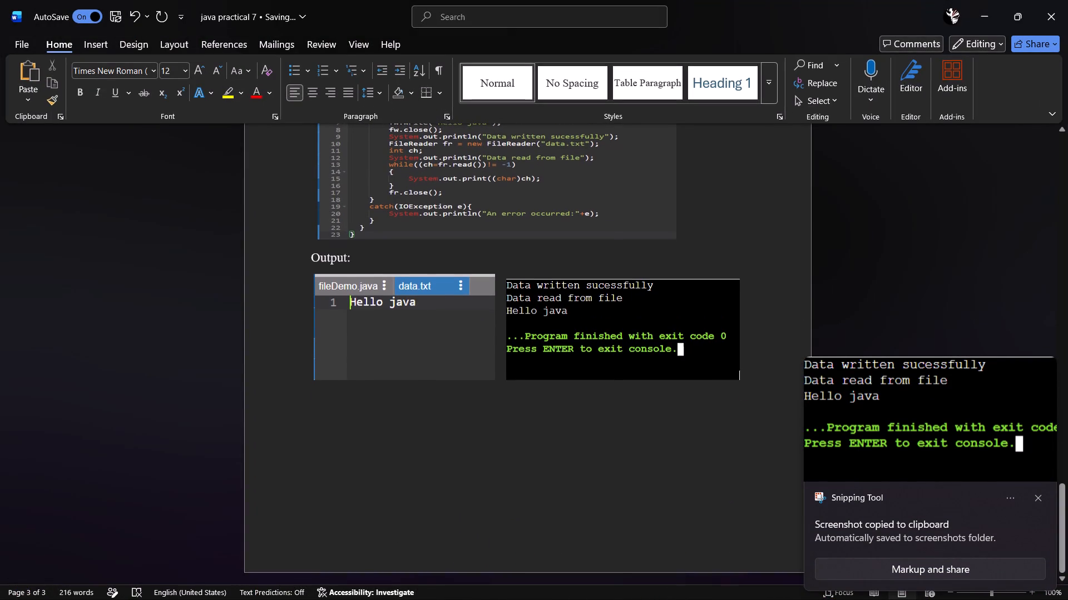
scroll(547, 452, "down", 3)
scroll(540, 443, "up", 10)
scroll(545, 430, "down", 5)
left_click(357, 354)
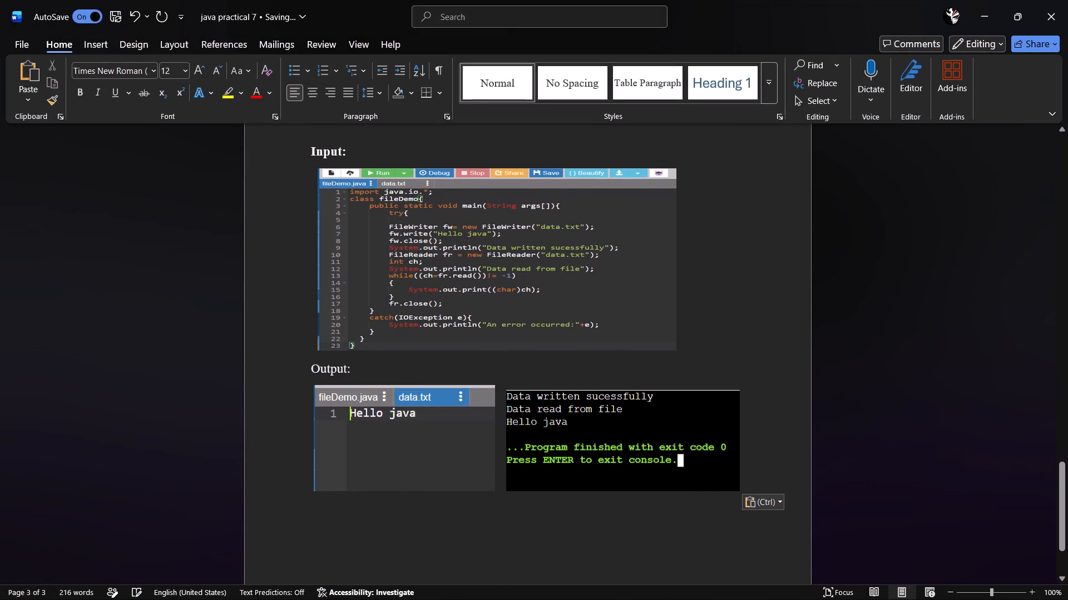
key("Return")
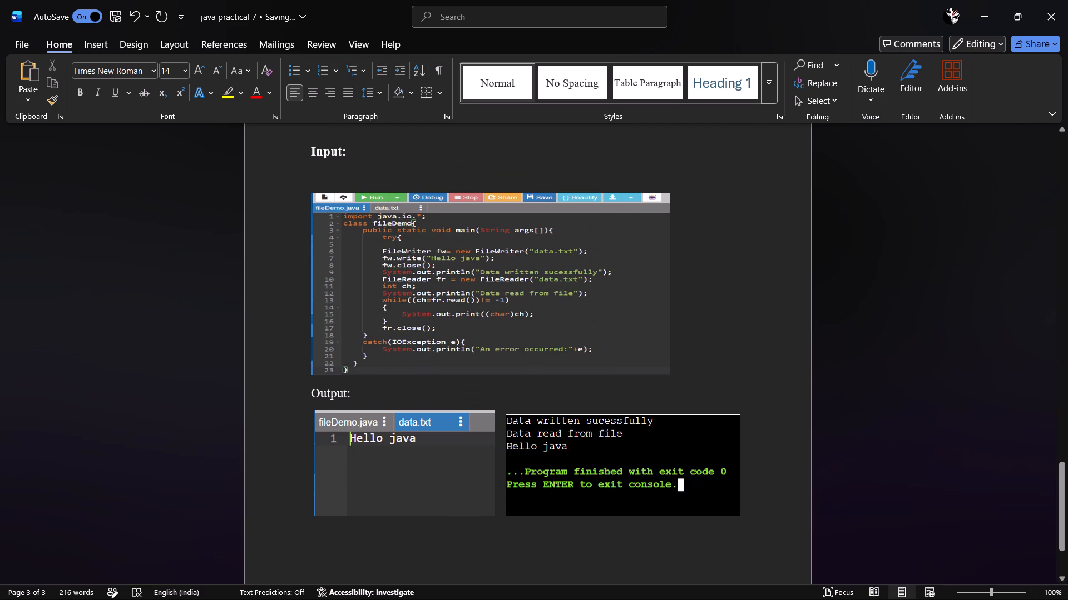
scroll(325, 365, "up", 4)
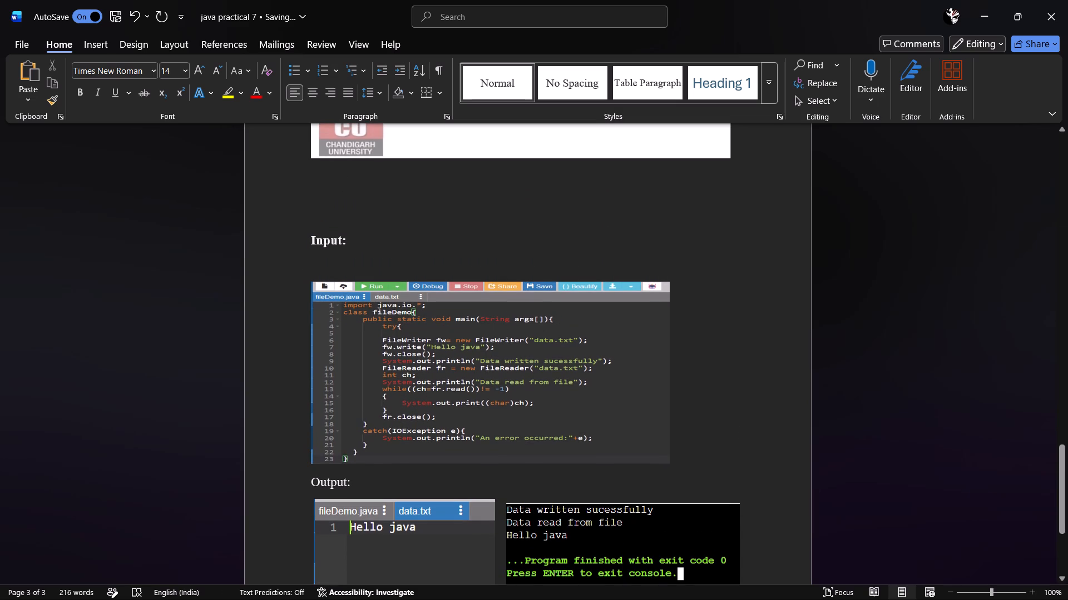
left_click(325, 269)
key("BackSpace")
key("BackSpace")
key("BackSpace")
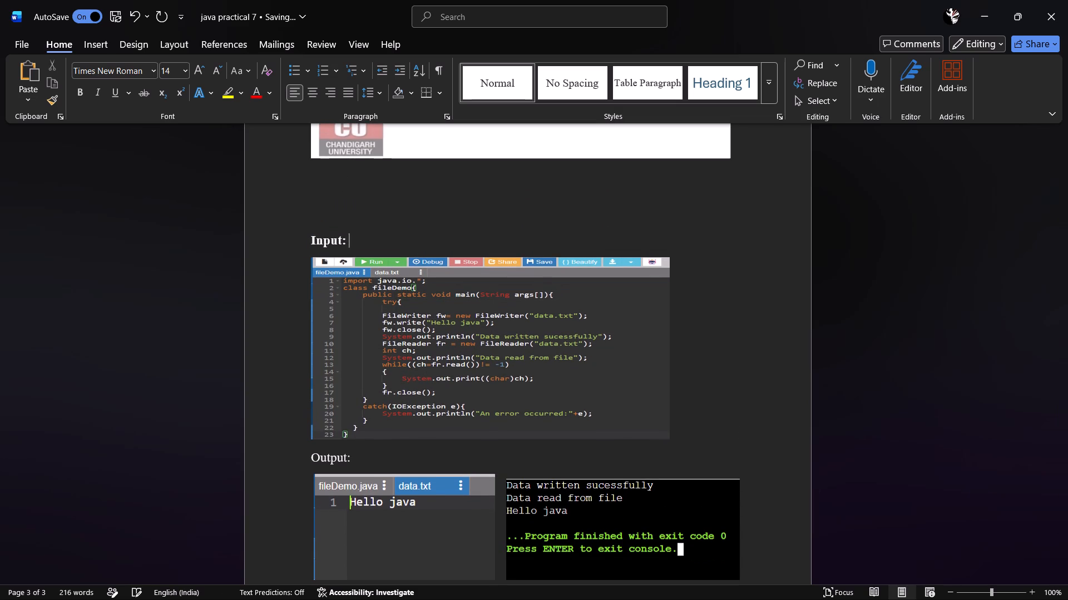
Make the "Output:" label bold and insert a blank line above it, below the code screenshot.
left_click_drag(309, 457, 311, 457)
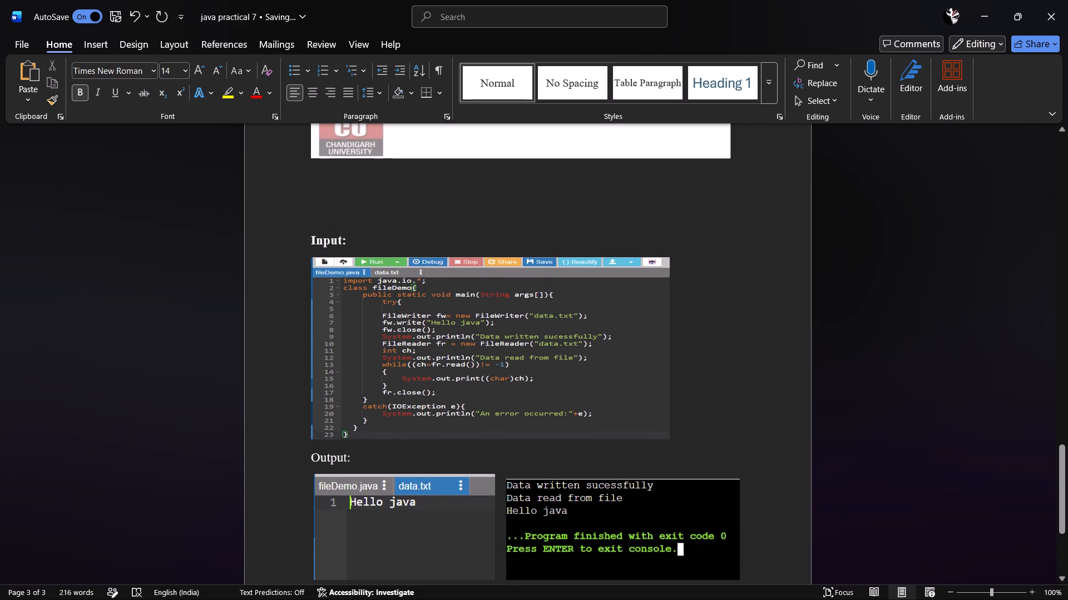
left_click_drag(311, 457, 350, 454)
left_click(357, 432)
left_click(311, 458)
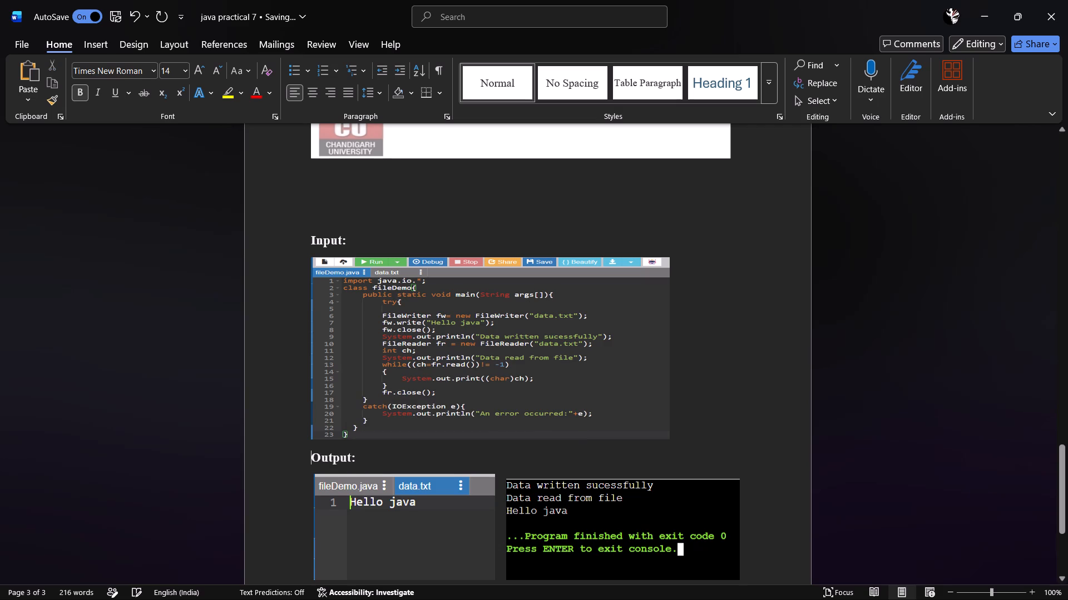
key("Return")
scroll(390, 428, "down", 11)
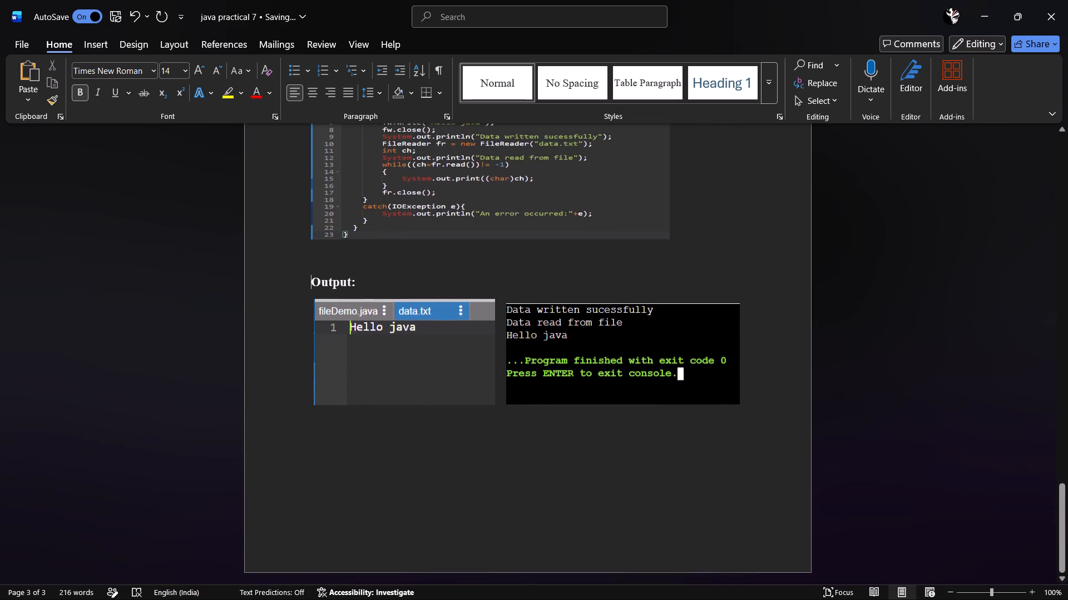
scroll(527, 421, "up", 13)
scroll(538, 417, "down", 20)
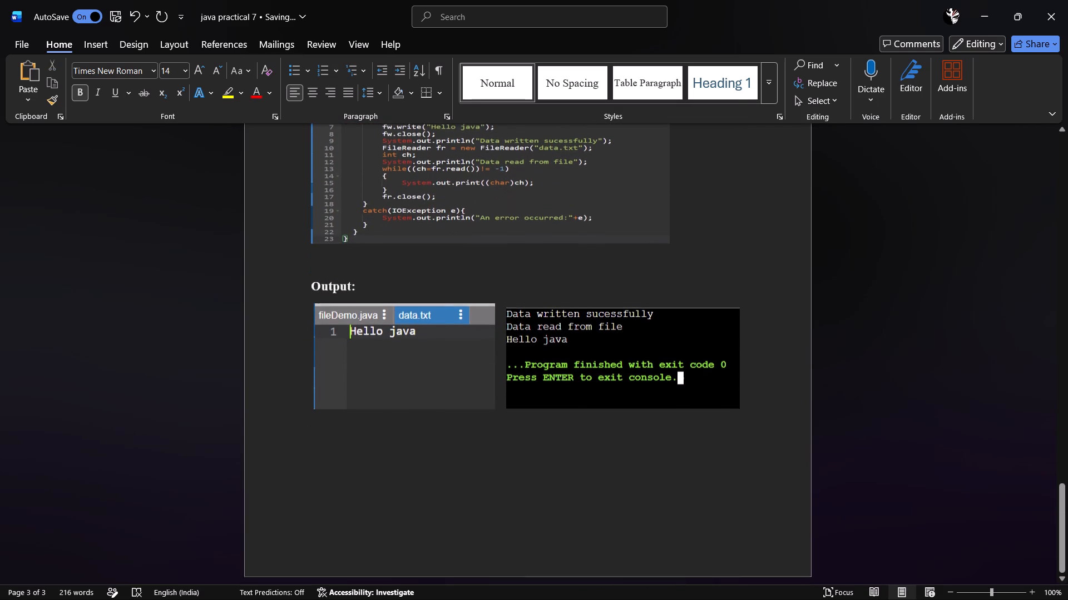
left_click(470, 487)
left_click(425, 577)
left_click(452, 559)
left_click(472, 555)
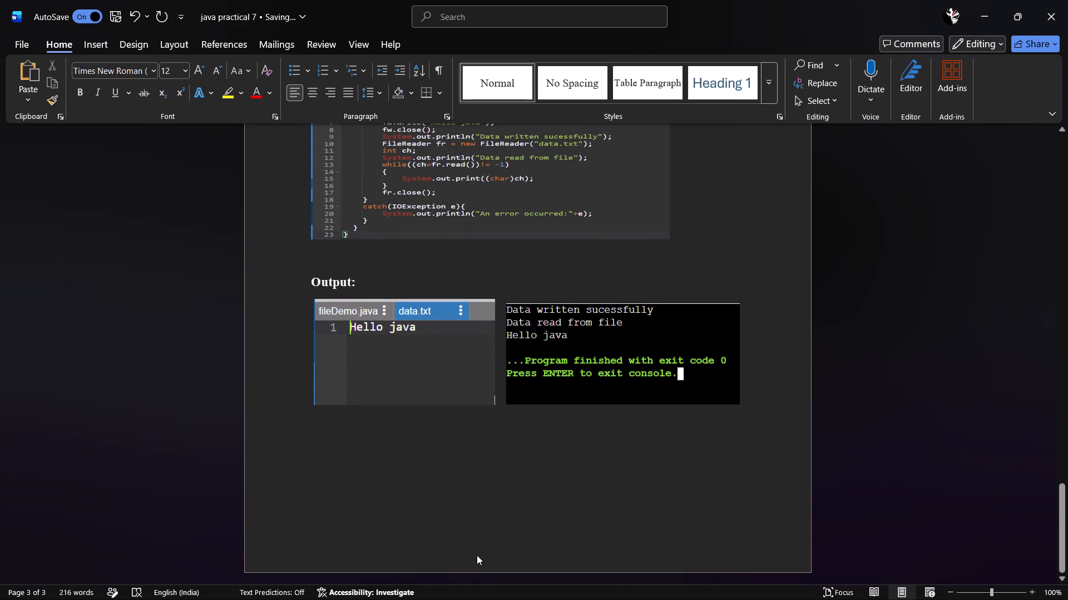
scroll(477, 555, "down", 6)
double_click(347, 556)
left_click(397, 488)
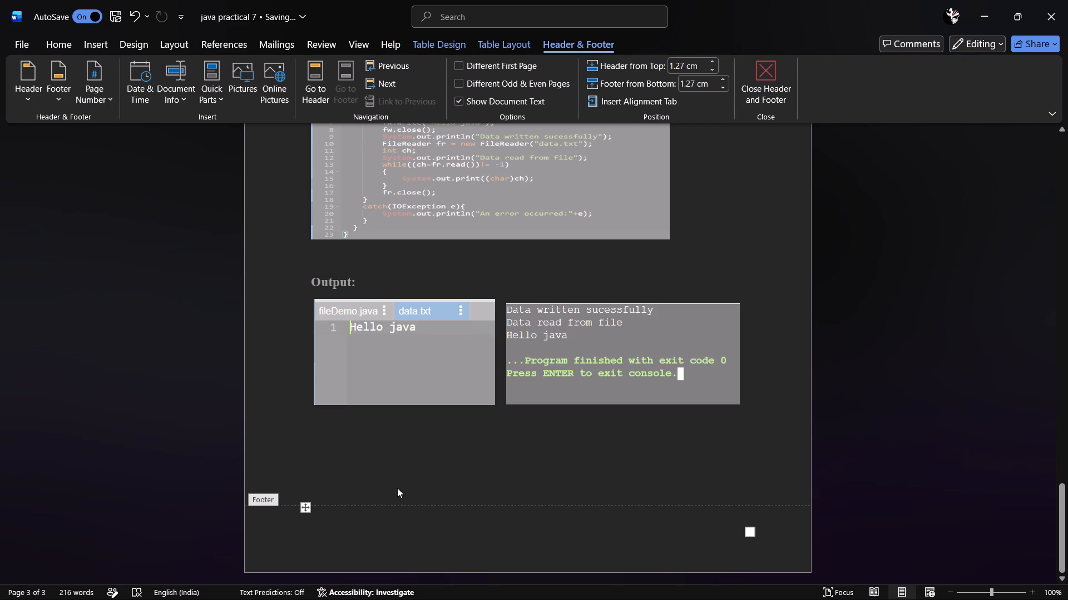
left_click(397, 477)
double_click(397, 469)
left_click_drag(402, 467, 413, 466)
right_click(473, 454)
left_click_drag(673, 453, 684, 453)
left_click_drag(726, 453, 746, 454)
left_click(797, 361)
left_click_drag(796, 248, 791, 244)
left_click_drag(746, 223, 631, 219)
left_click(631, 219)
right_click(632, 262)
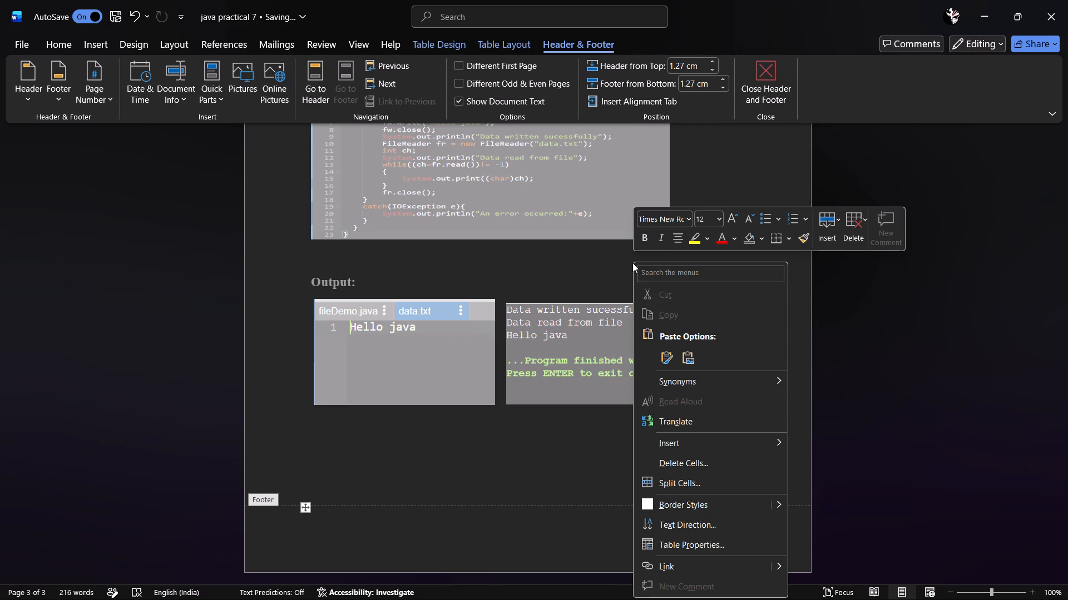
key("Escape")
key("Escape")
Review the worksheet and examine the Java Experiment 6 Word document for the sections that follow its output.
scroll(417, 438, "up", 13)
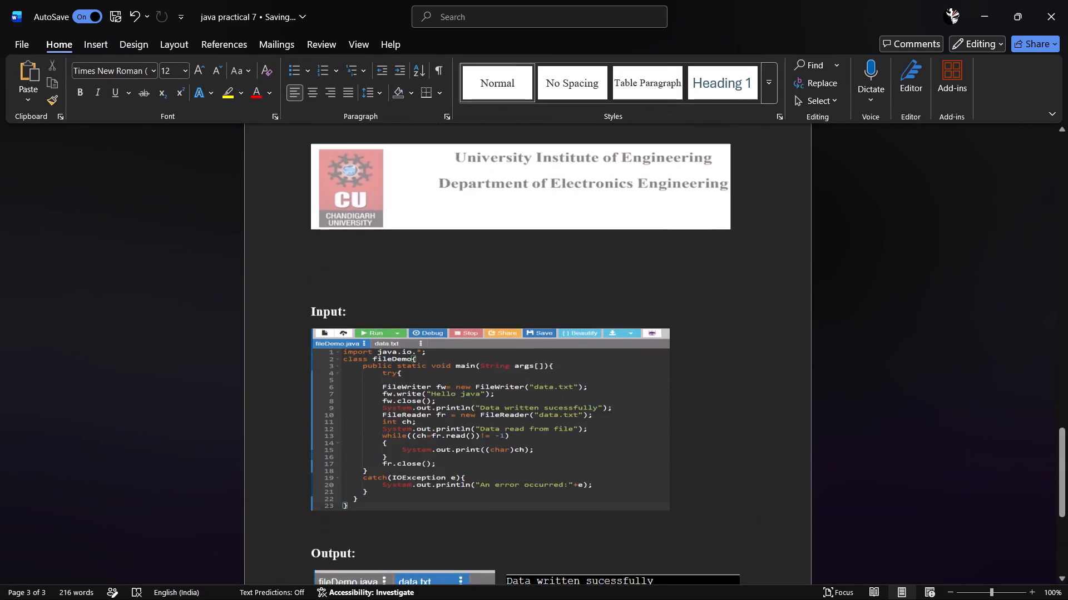
scroll(454, 449, "up", 20)
scroll(454, 449, "up", 20)
scroll(454, 449, "up", 9)
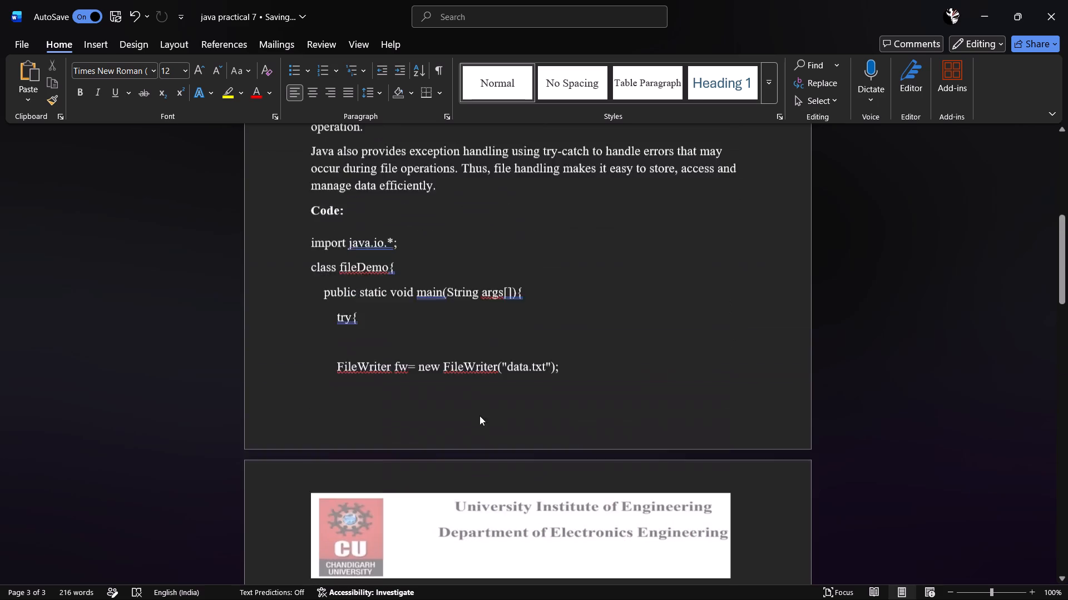
scroll(479, 416, "up", 12)
scroll(480, 415, "down", 20)
scroll(480, 415, "down", 20)
scroll(480, 415, "down", 6)
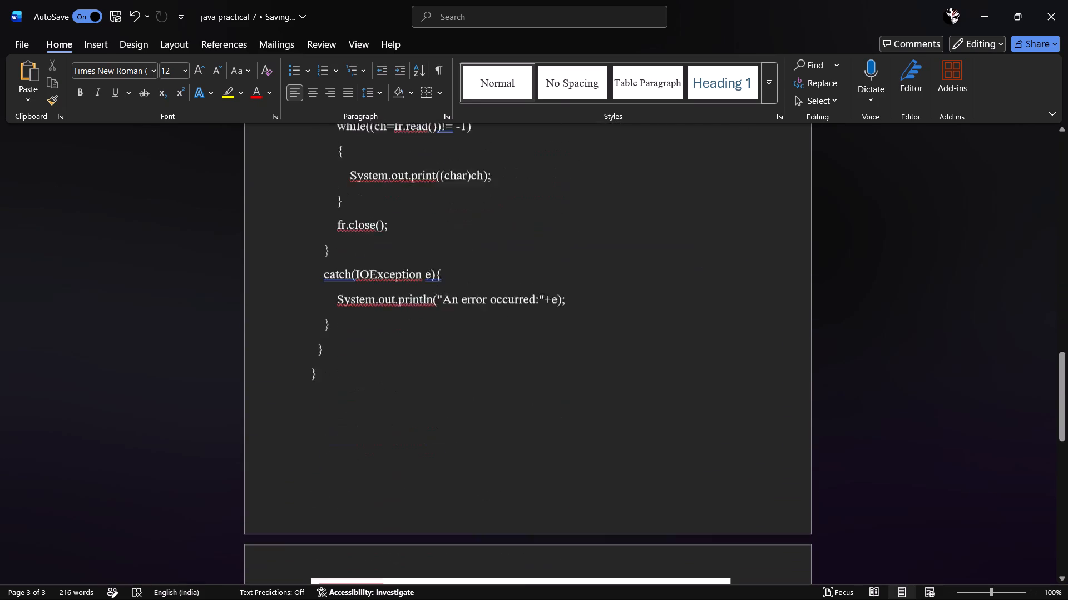
scroll(480, 413, "down", 7)
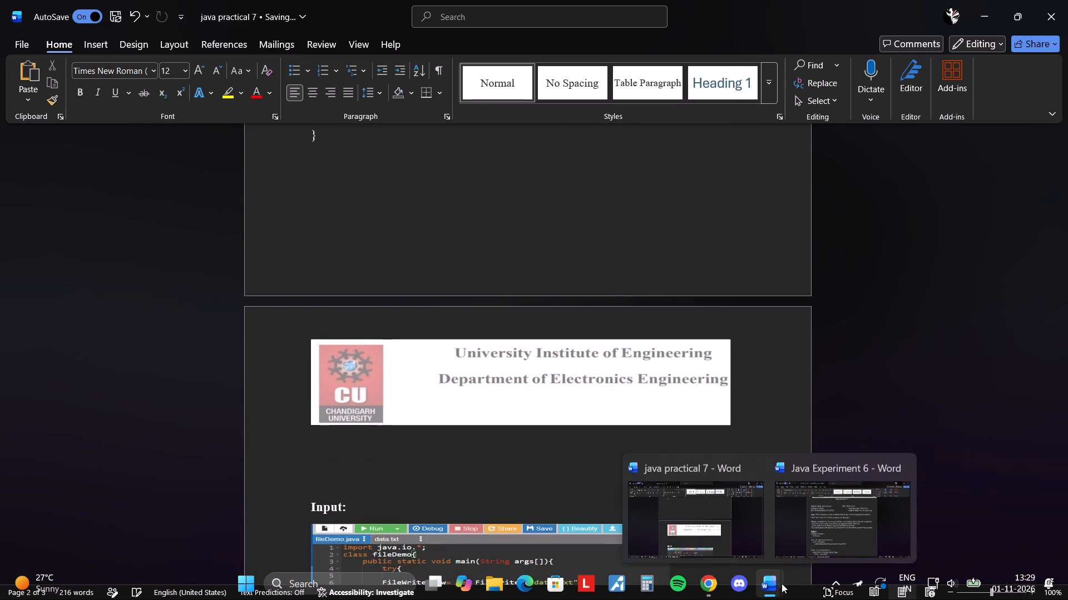
left_click(804, 525)
scroll(623, 438, "down", 20)
scroll(623, 438, "down", 6)
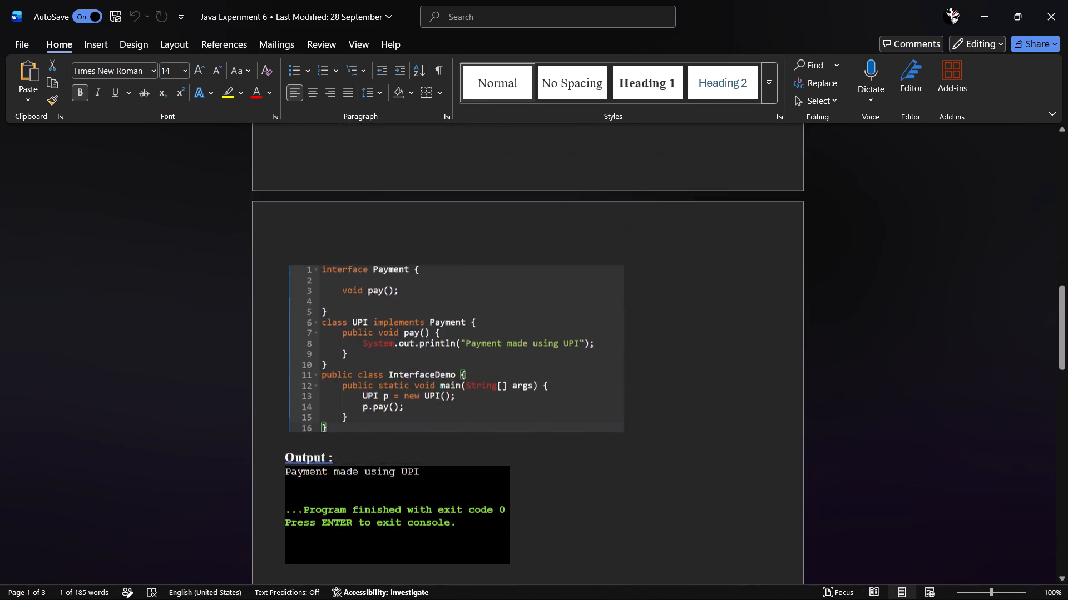
scroll(597, 424, "down", 17)
left_click_drag(281, 174, 704, 279)
left_click(671, 236)
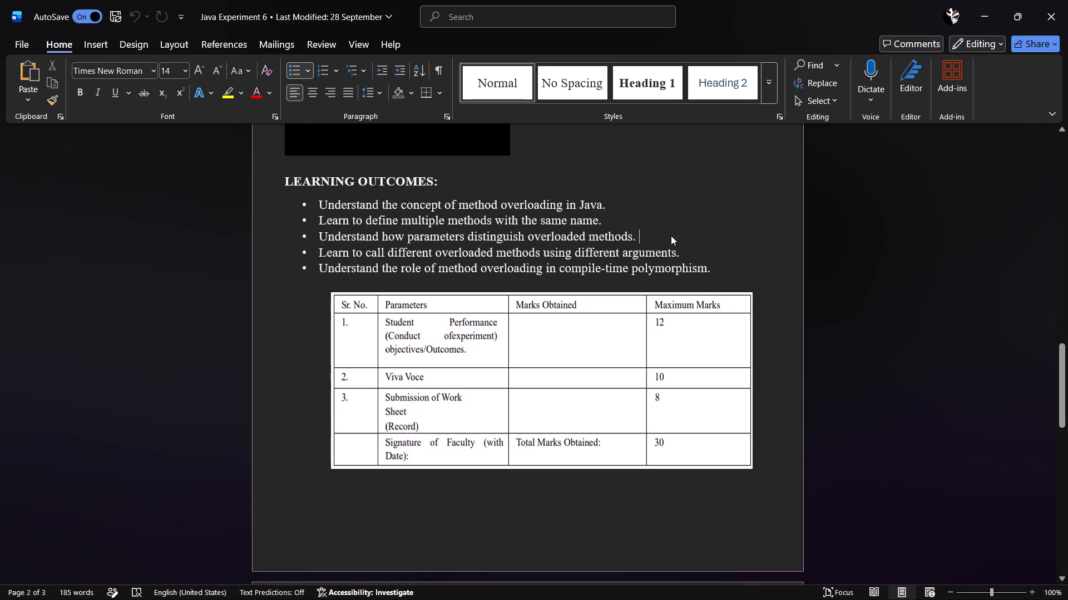
scroll(671, 238, "up", 13)
scroll(678, 262, "down", 5)
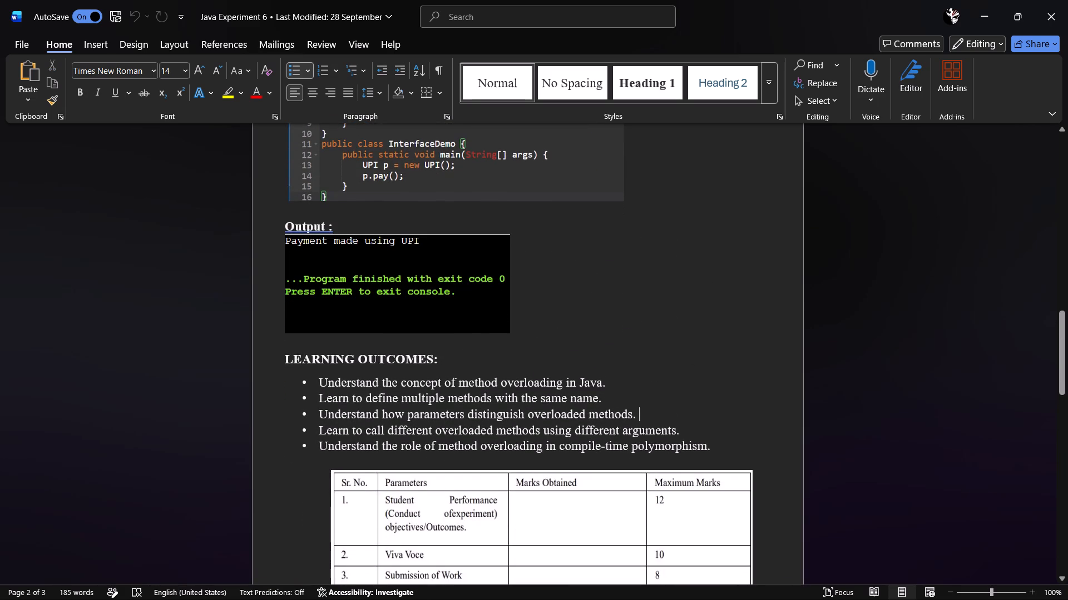
scroll(678, 262, "up", 20)
scroll(678, 262, "up", 11)
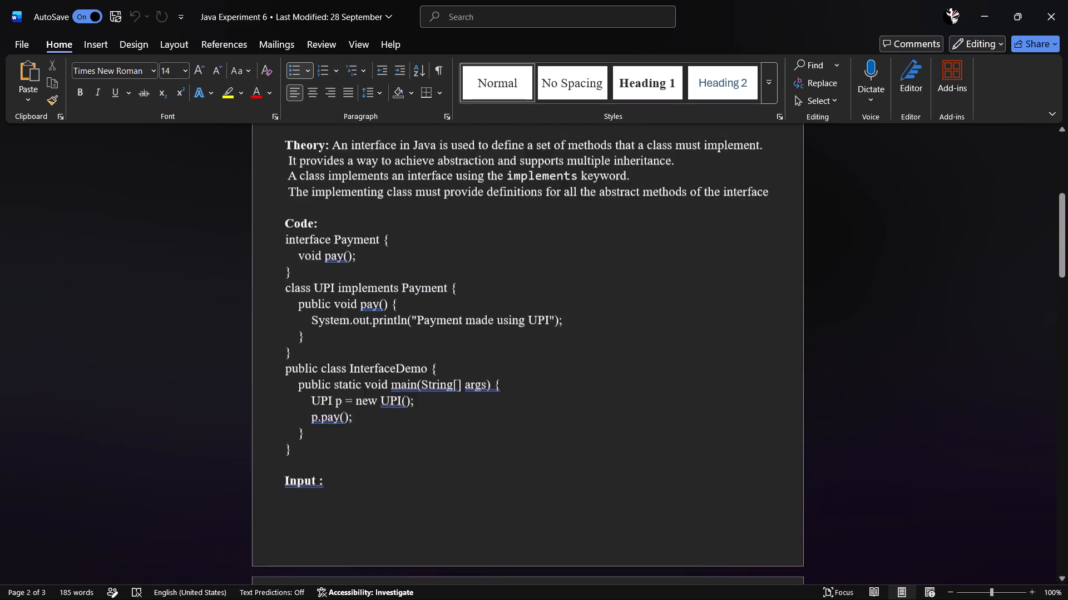
scroll(669, 266, "up", 9)
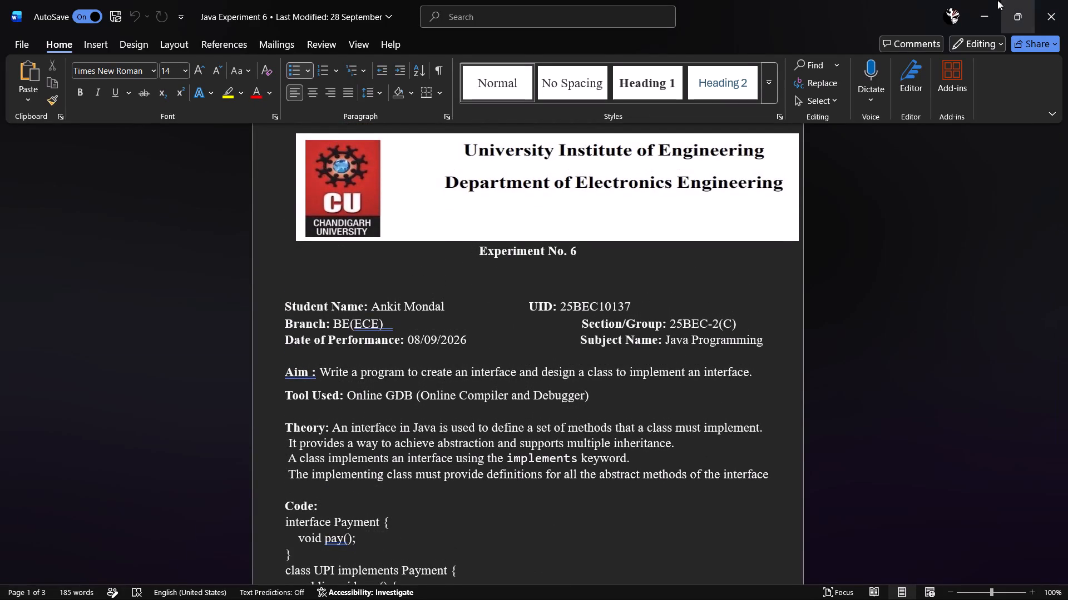
left_click(979, 0)
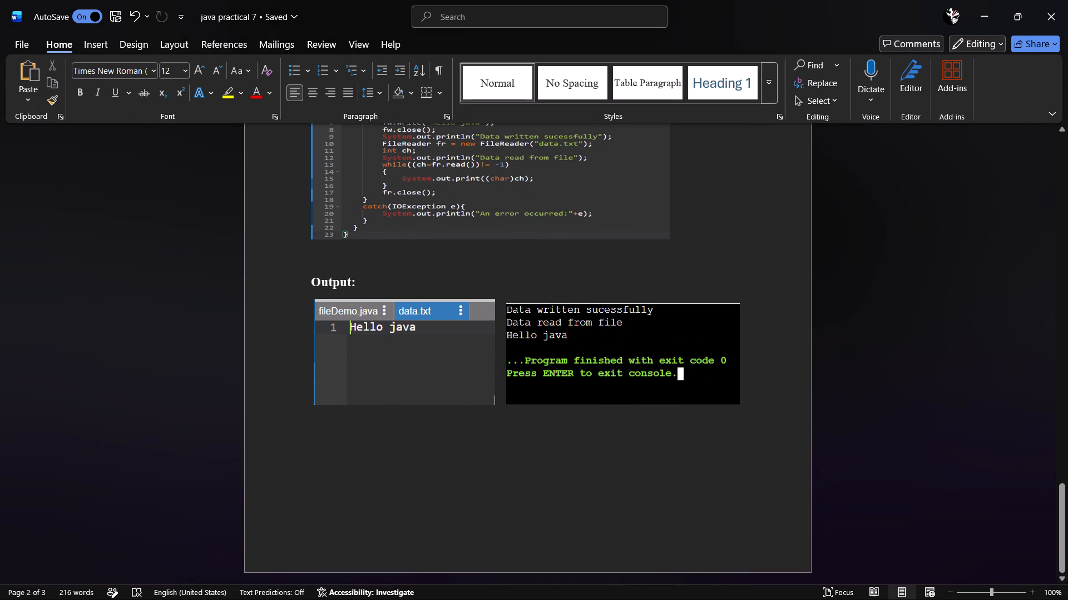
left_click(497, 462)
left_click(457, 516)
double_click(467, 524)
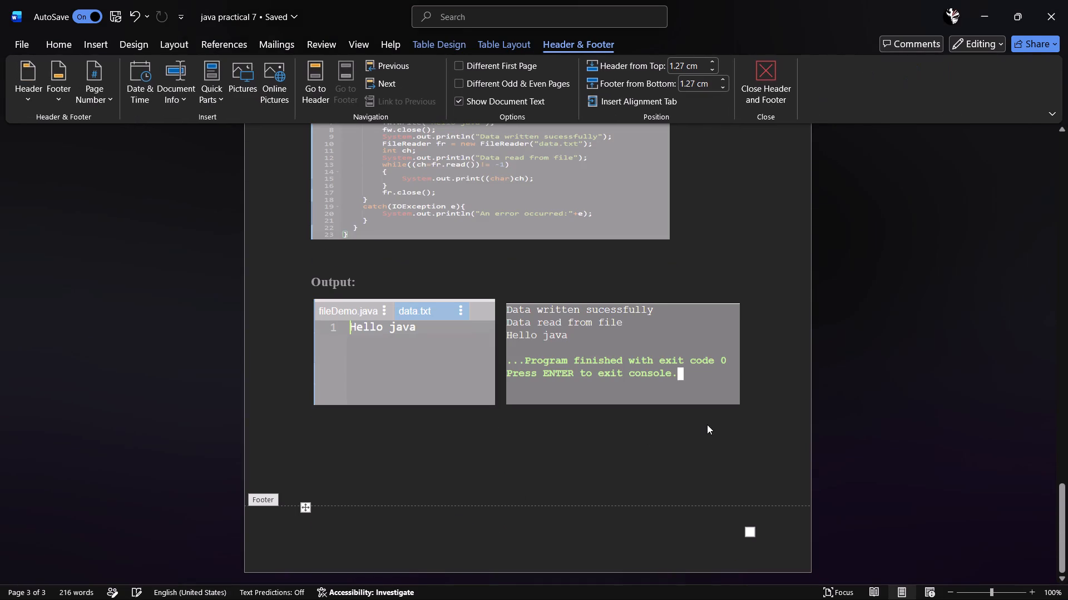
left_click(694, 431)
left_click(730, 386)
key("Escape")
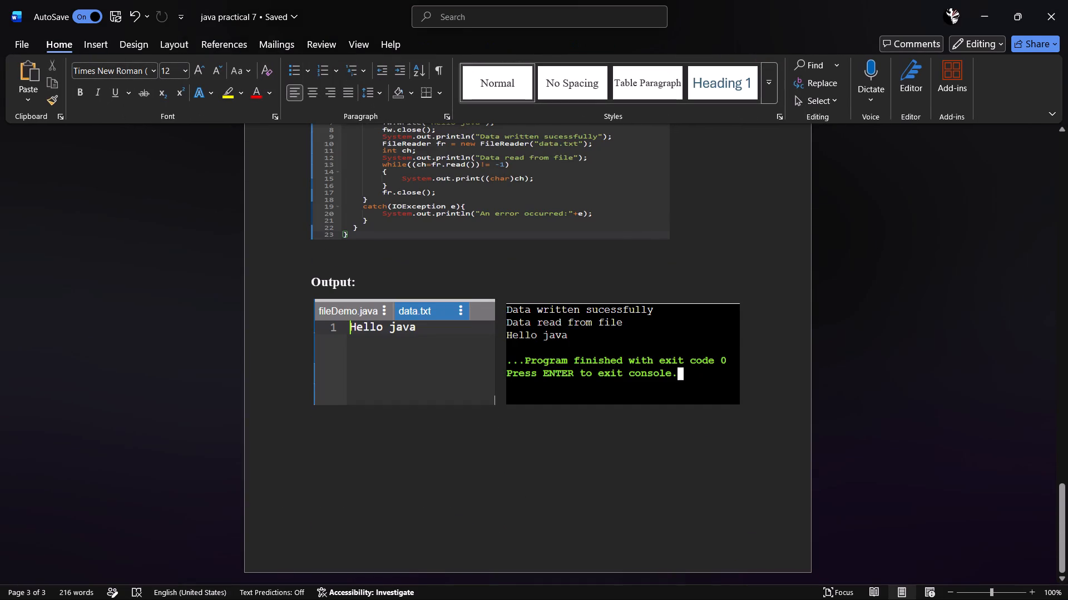
Paste the copied learning outcomes on a new line below the output screenshots, leaving a blank line between.
left_click(773, 401)
key("Return")
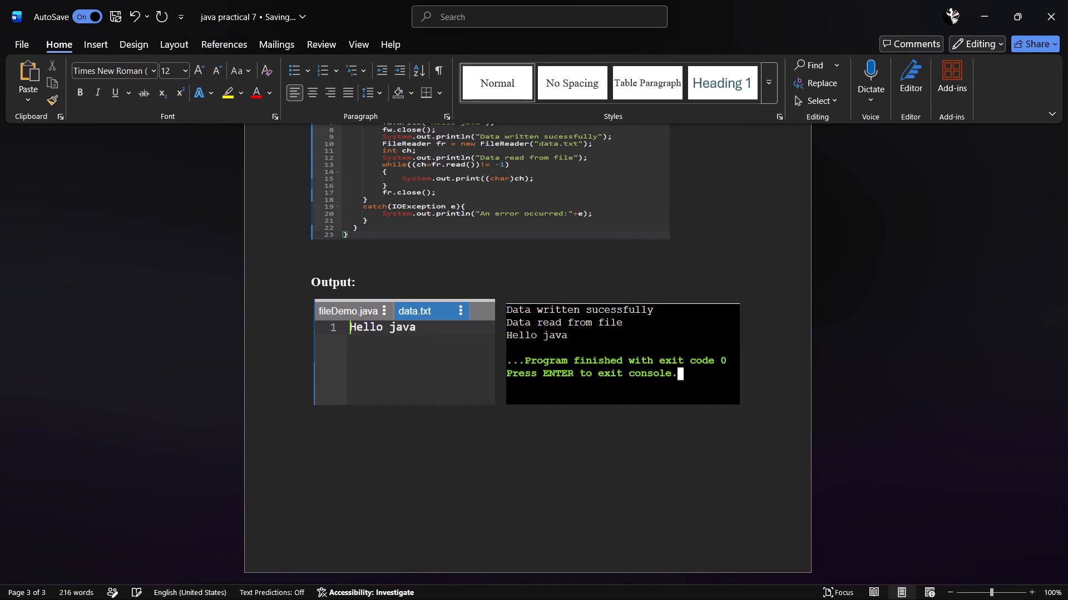
key("Return")
key("ctrl+v")
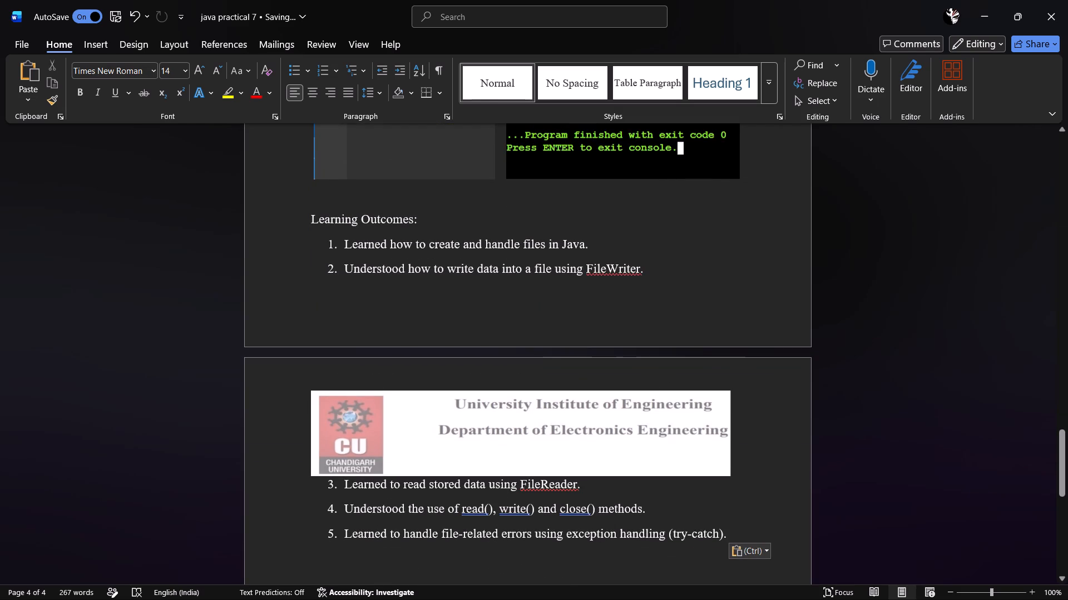
Insert four blank lines above the "Learning Outcomes:" heading so the whole section starts on the next page.
left_click(304, 219)
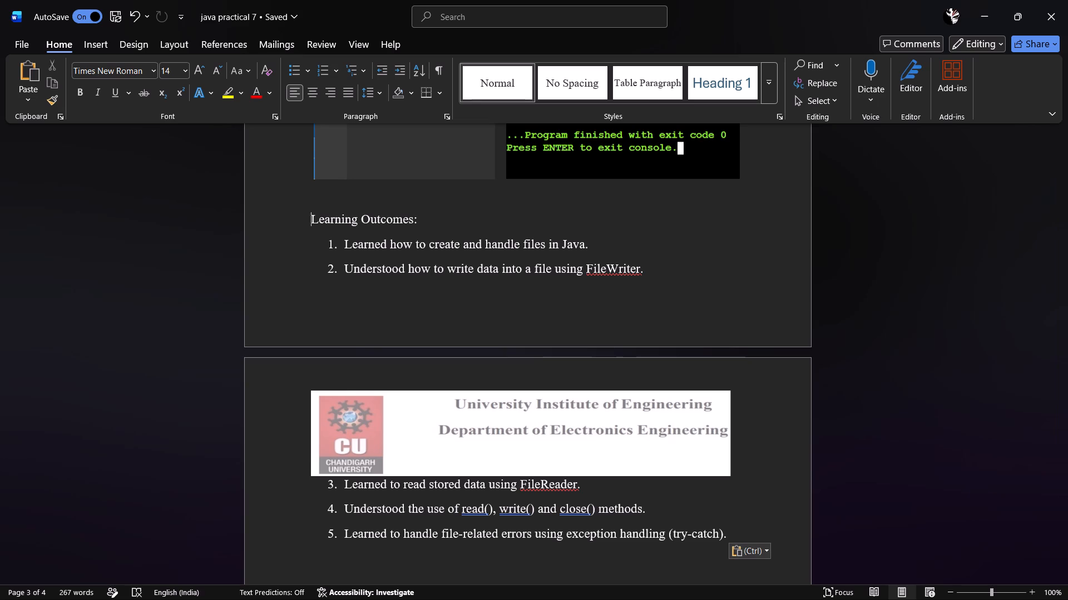
key("Return")
key("Return")
key("Return")
key("Return")
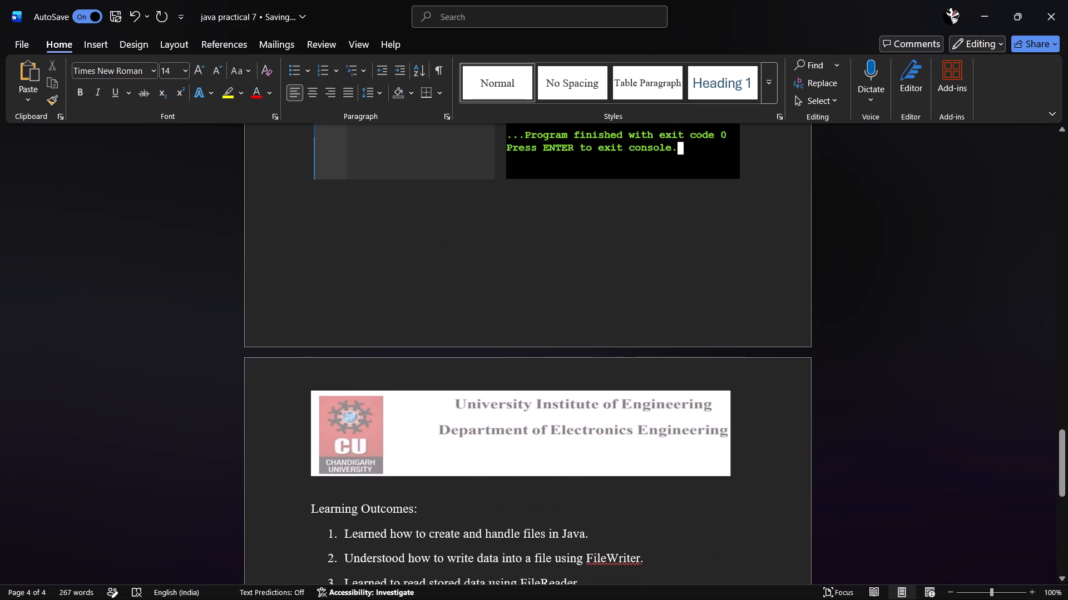
Make the "Learning Outcomes:" heading bold and place the cursor on the empty line below the numbered list.
left_click_drag(426, 504, 305, 501)
left_click(320, 479)
scroll(325, 476, "down", 7)
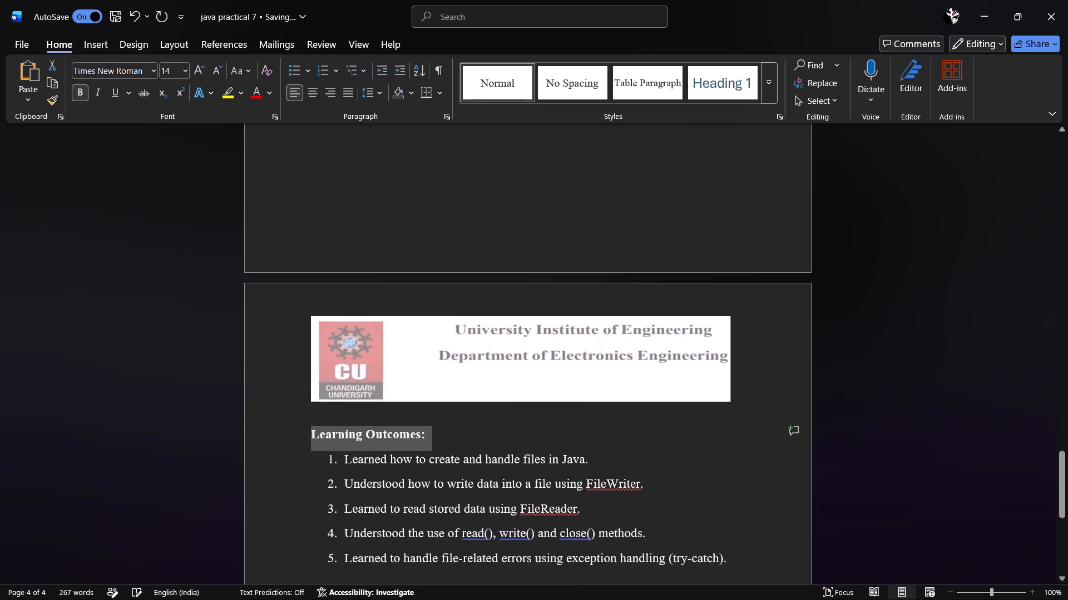
scroll(339, 464, "down", 6)
left_click(362, 436)
scroll(360, 414, "down", 3)
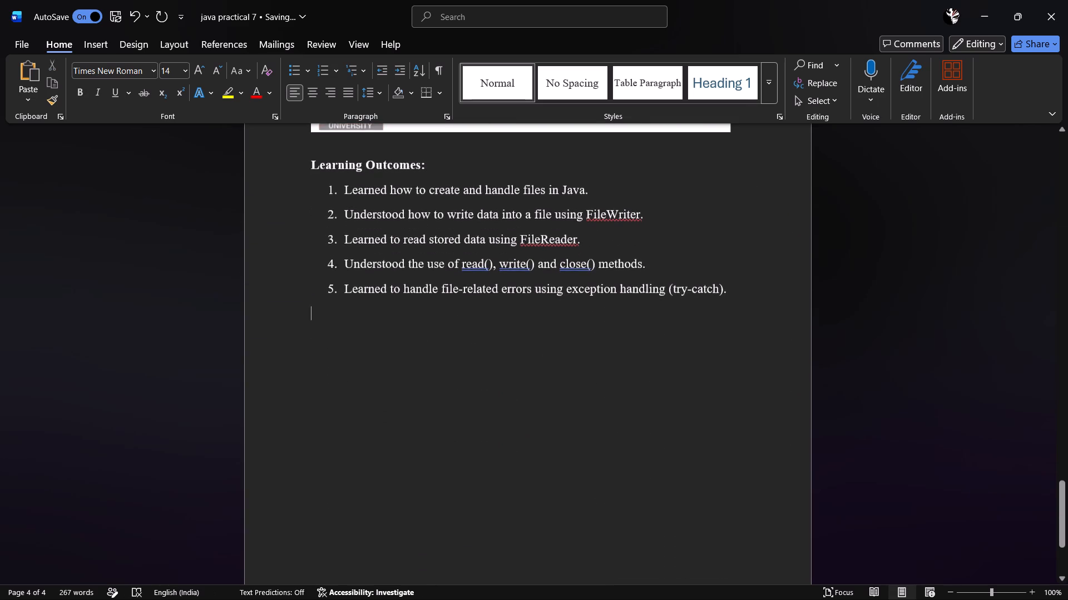
scroll(360, 414, "down", 4)
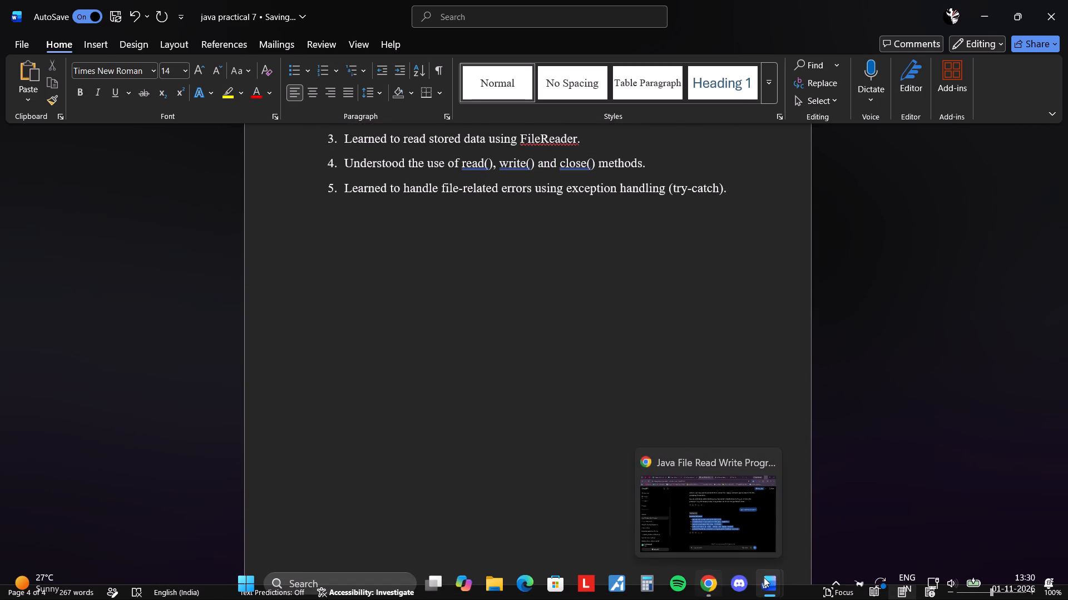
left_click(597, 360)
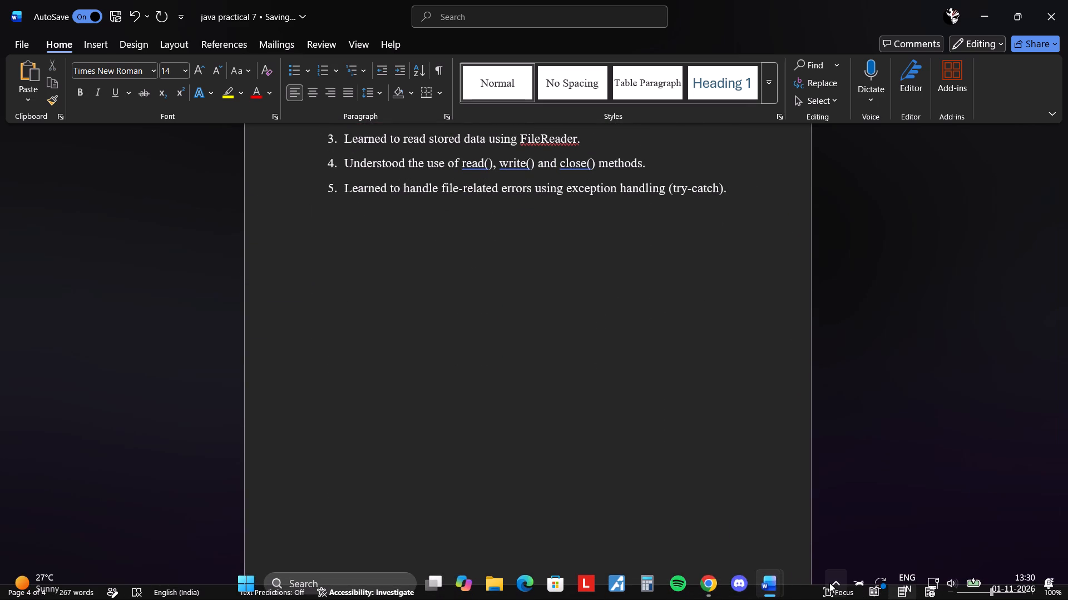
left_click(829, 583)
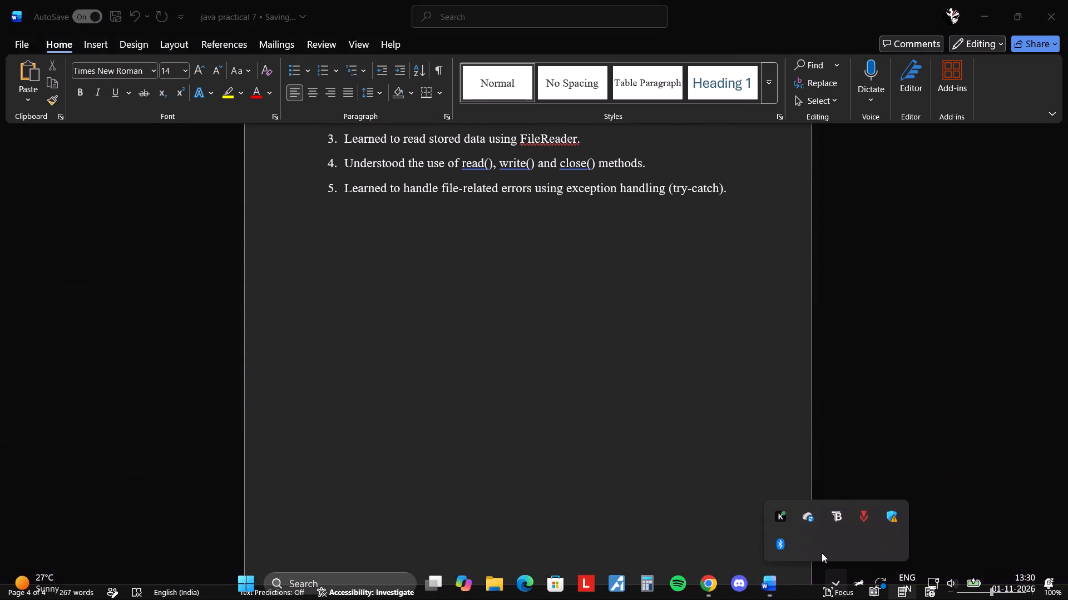
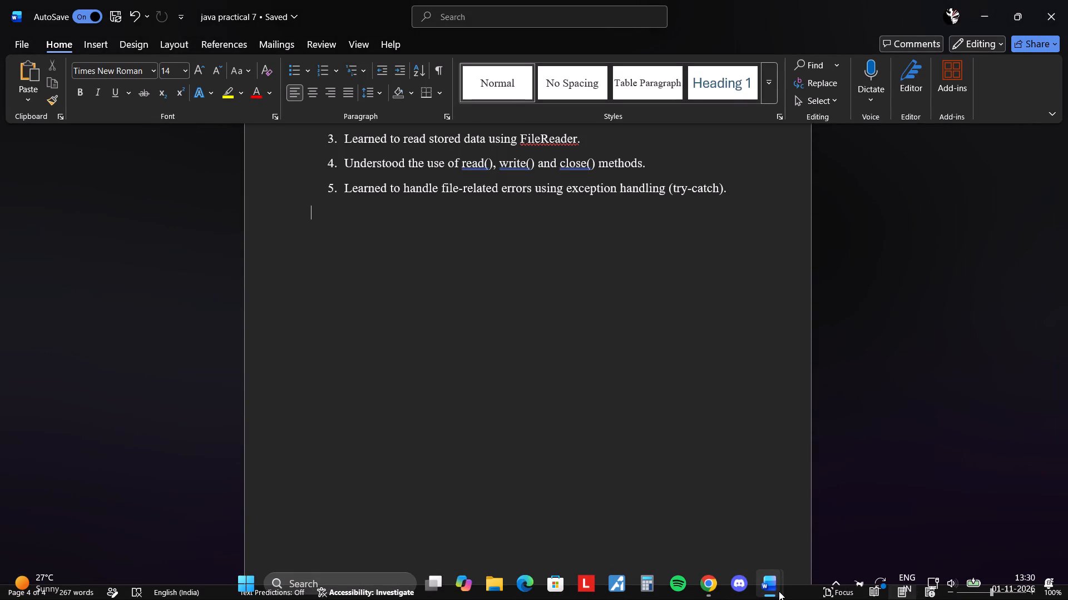
Copy the marks table picture from the Java Experiment 6 document and paste it below the learning outcomes in the Experiment 7 worksheet.
left_click(808, 525)
scroll(622, 462, "down", 20)
scroll(622, 462, "down", 5)
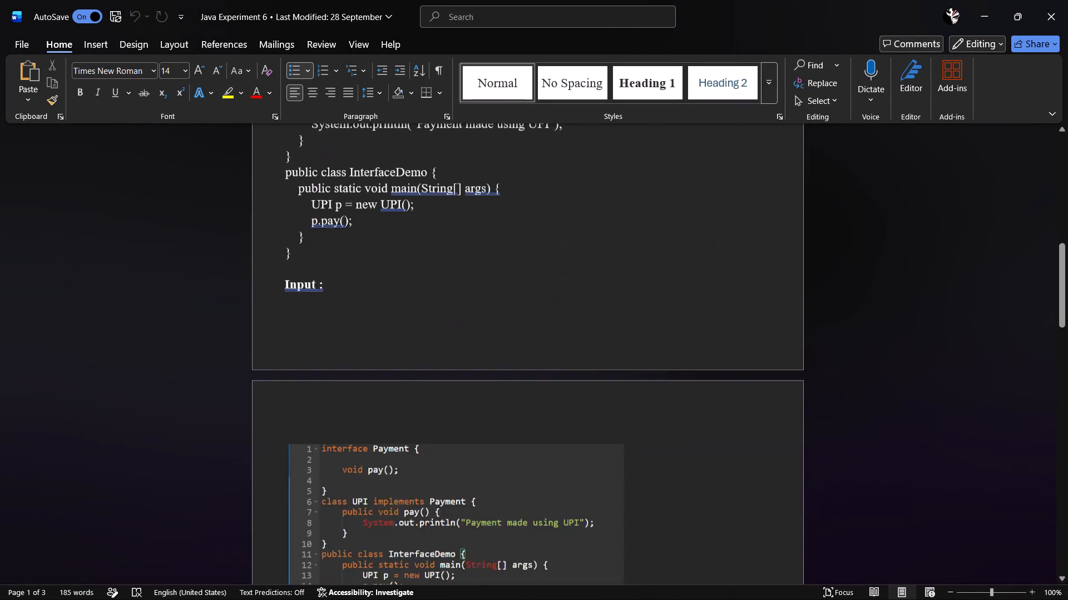
scroll(566, 457, "down", 20)
scroll(566, 457, "down", 6)
left_click(463, 334)
right_click(463, 334)
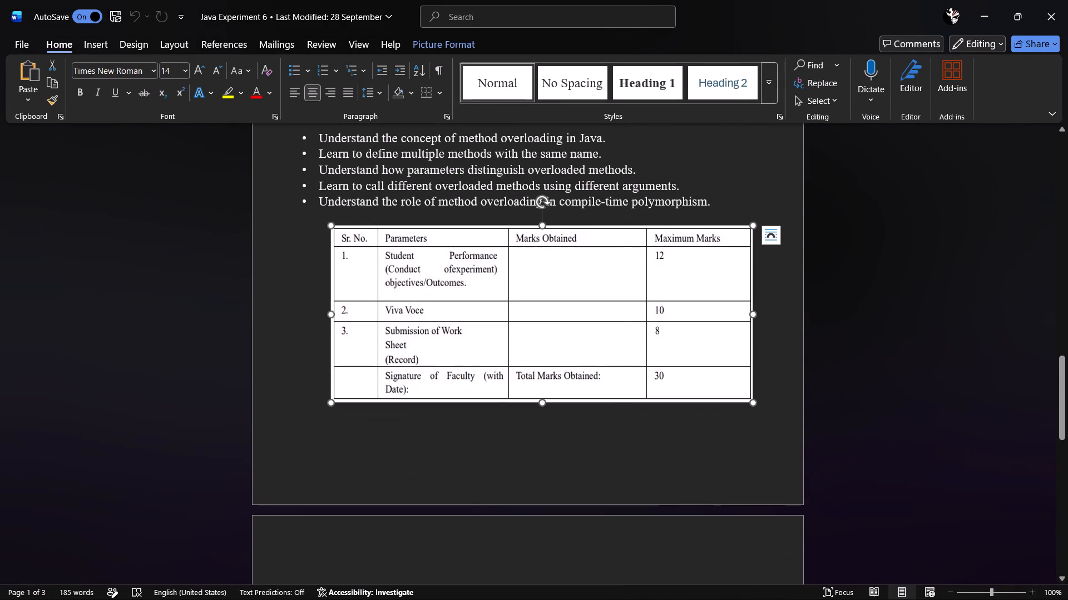
left_click(505, 249)
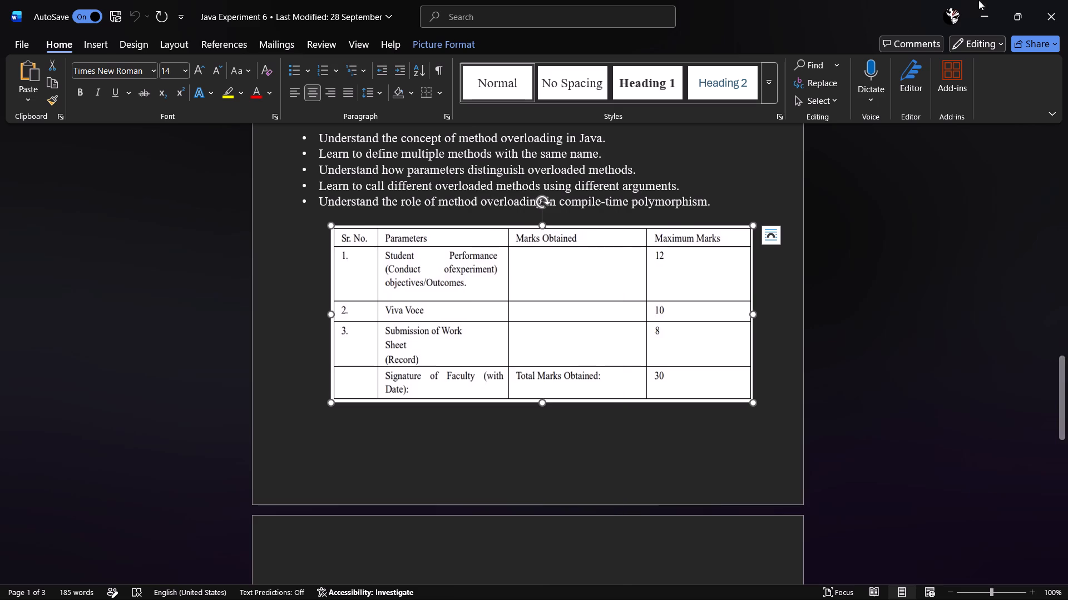
left_click(982, 0)
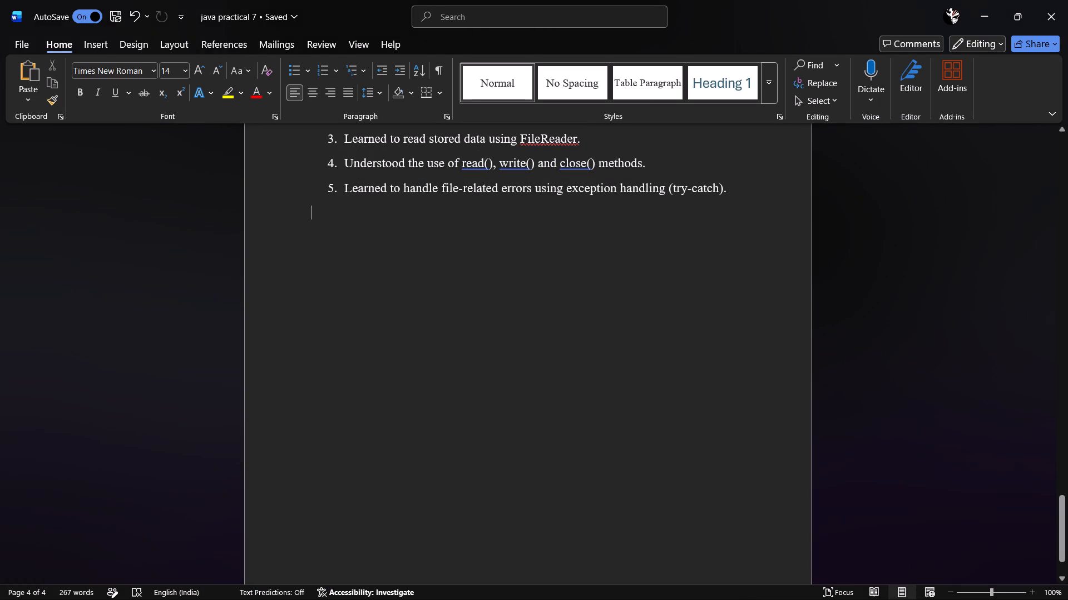
key("ctrl+v")
Insert four unnumbered blank lines between the fifth learning outcome and the marks table picture.
left_click(301, 233)
left_click(305, 231)
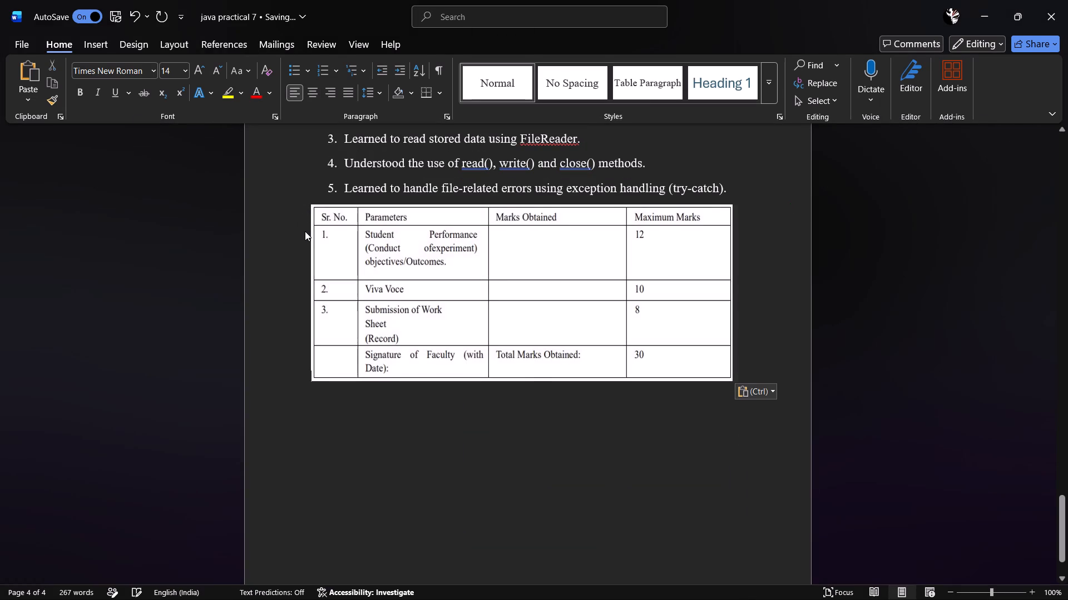
left_click(305, 231)
left_click(305, 231)
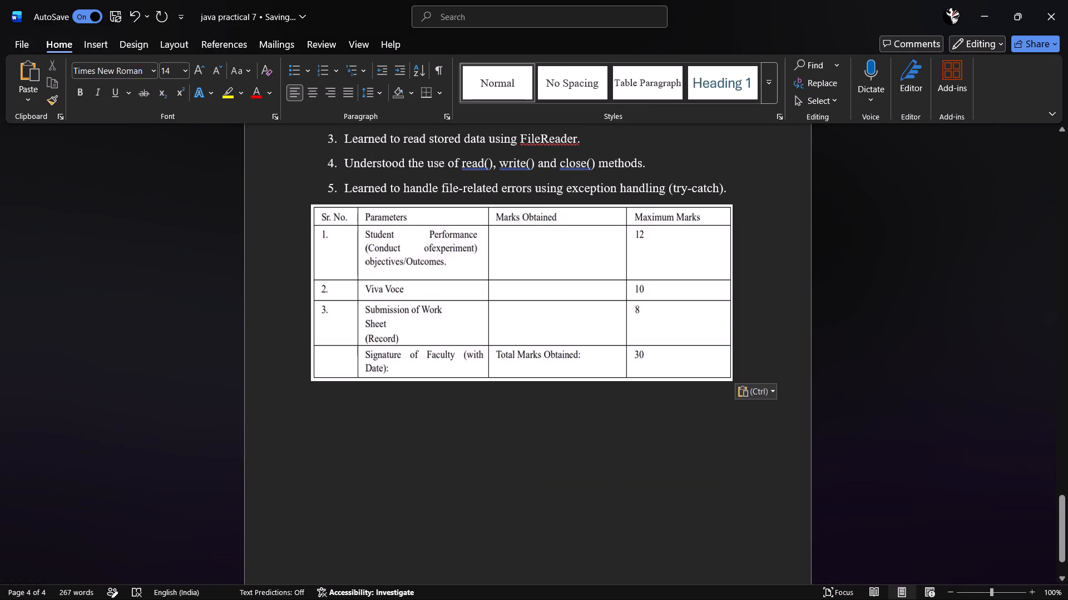
left_click(298, 211)
triple_click(299, 211)
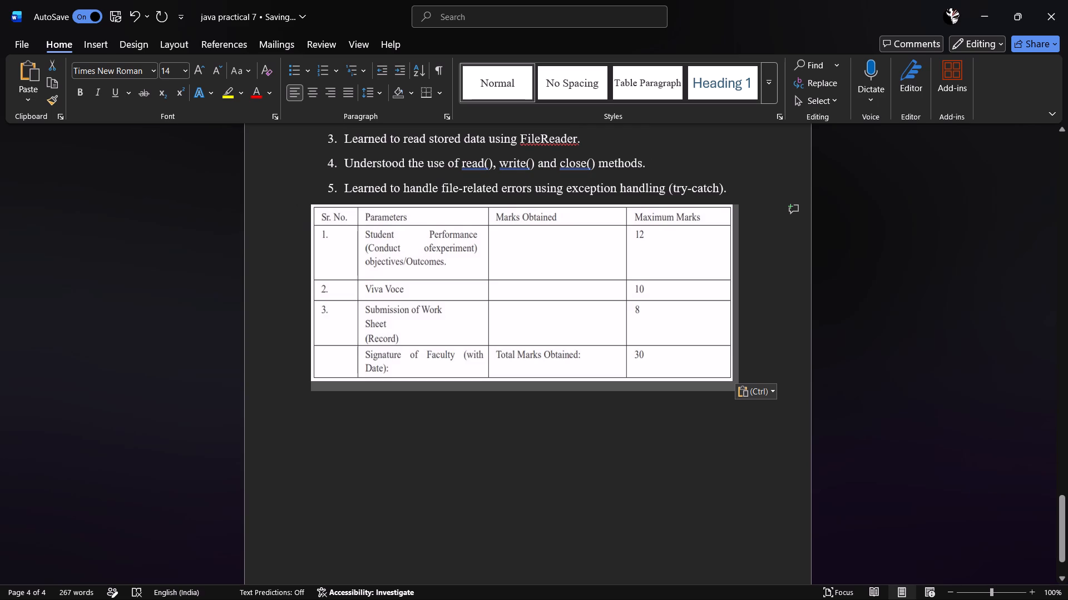
left_click(739, 197)
key("Return")
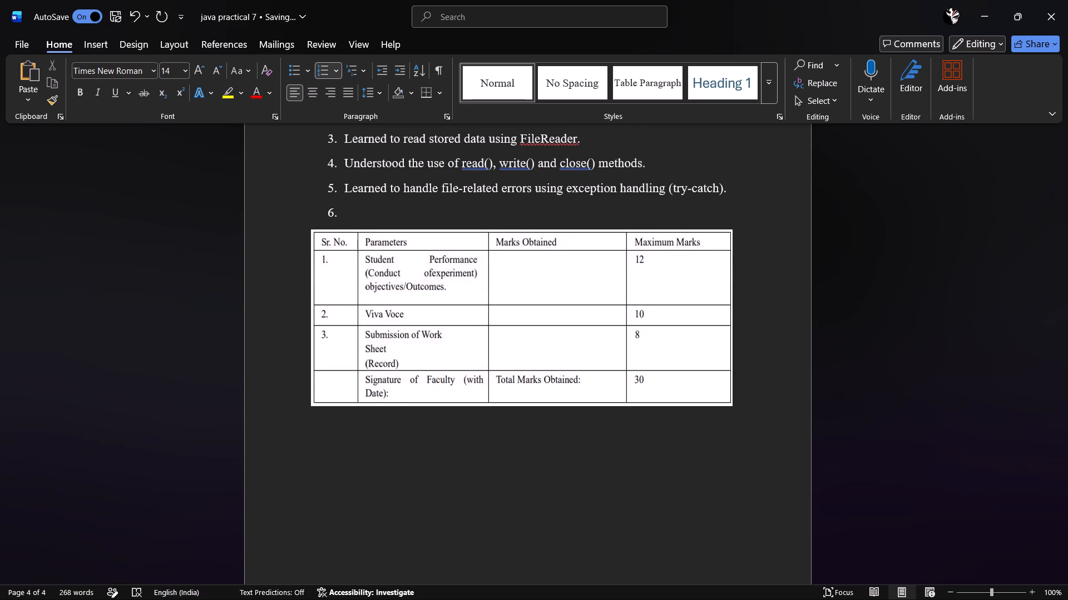
key("BackSpace")
scroll(734, 193, "up", 7)
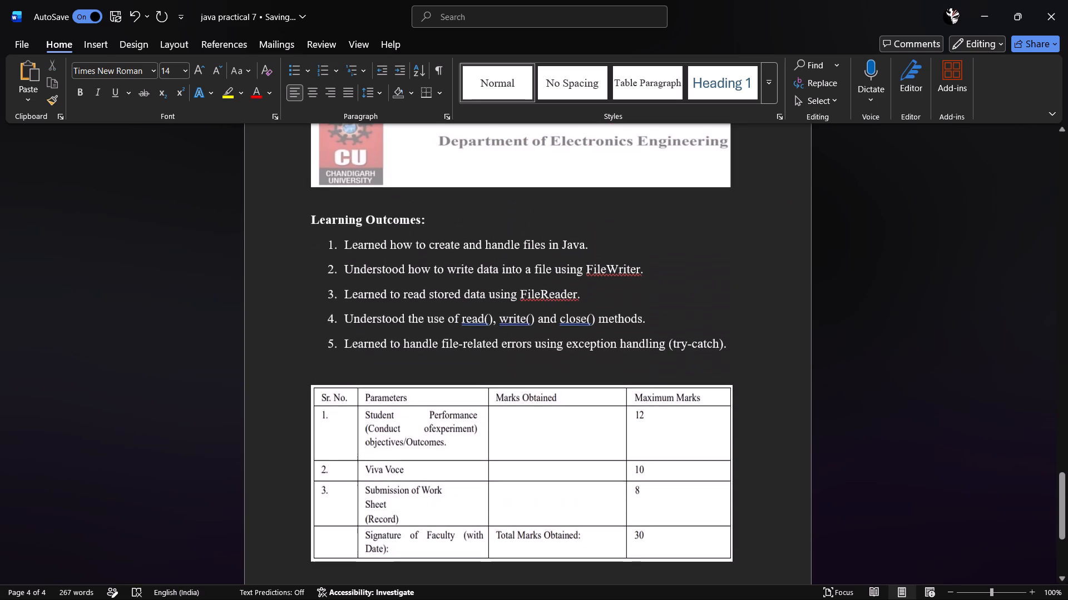
scroll(681, 233, "up", 7)
scroll(683, 231, "down", 5)
key("Return")
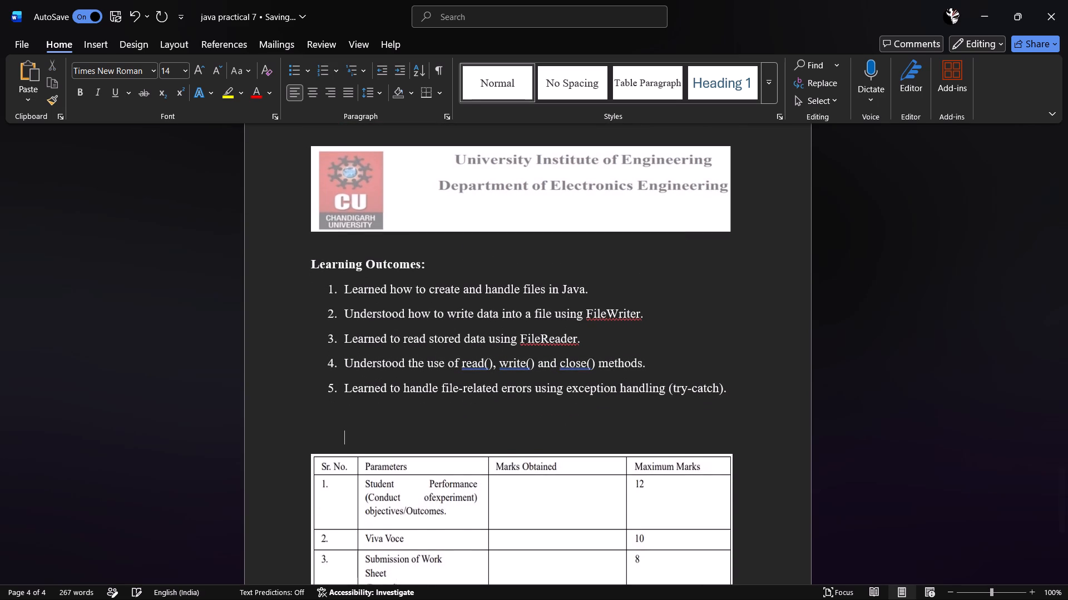
key("Return")
key("Return")
Reduce the empty space above the "Input:" heading to one blank line below the page header.
scroll(673, 242, "down", 13)
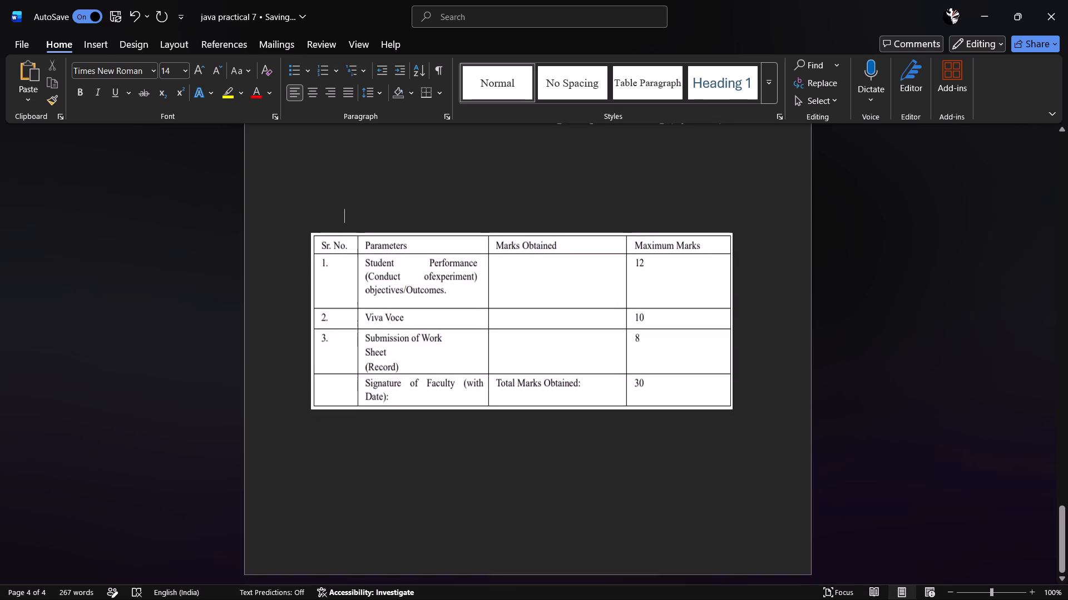
scroll(650, 210, "up", 20)
scroll(650, 210, "up", 20)
scroll(650, 210, "up", 2)
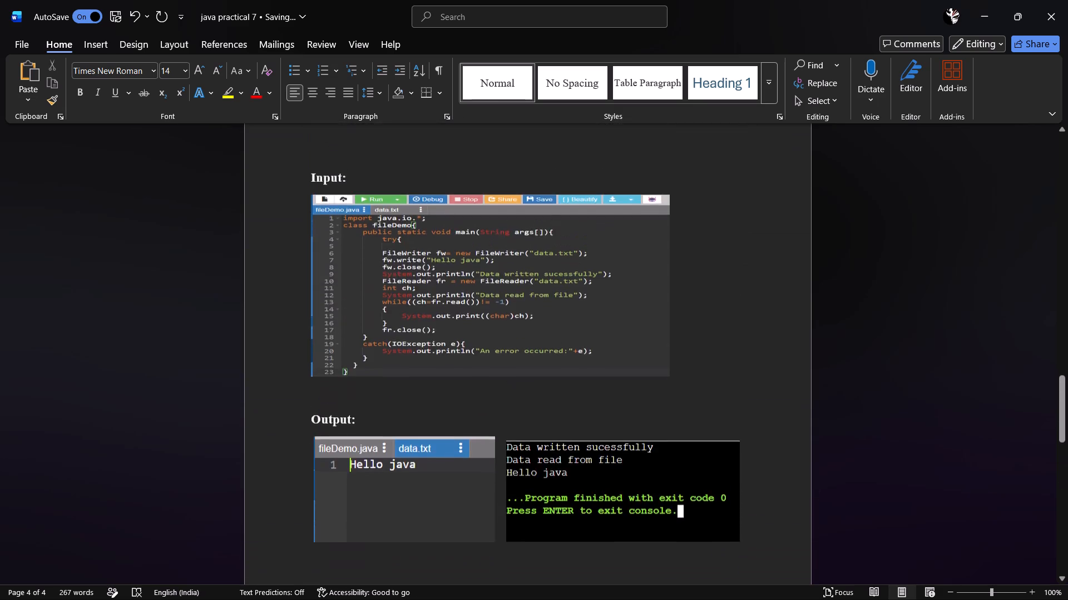
scroll(664, 217, "up", 18)
scroll(671, 208, "down", 12)
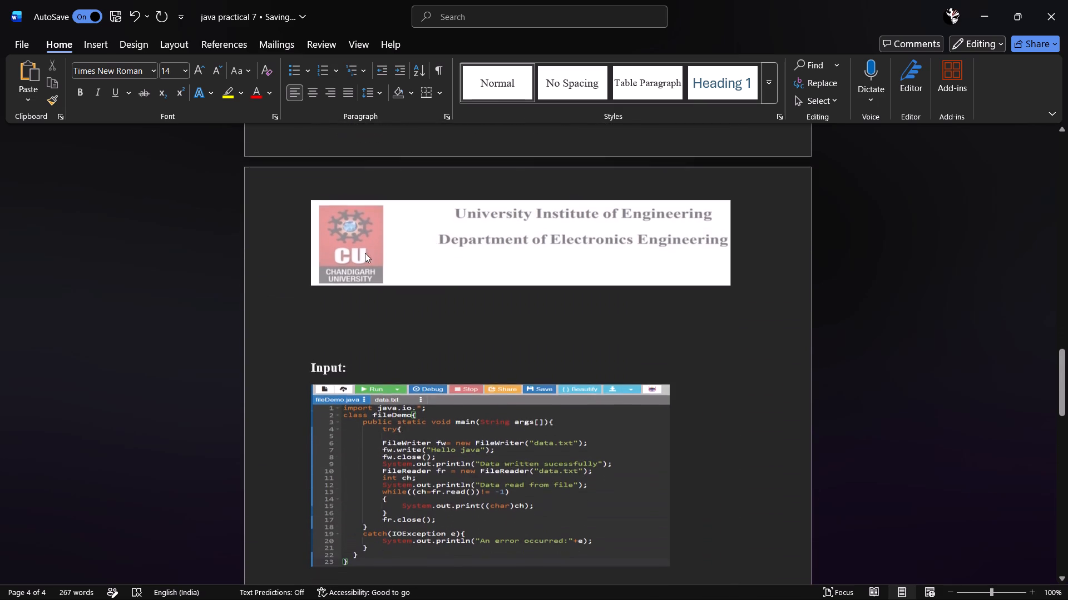
left_click(301, 351)
left_click(301, 347)
left_click(310, 337)
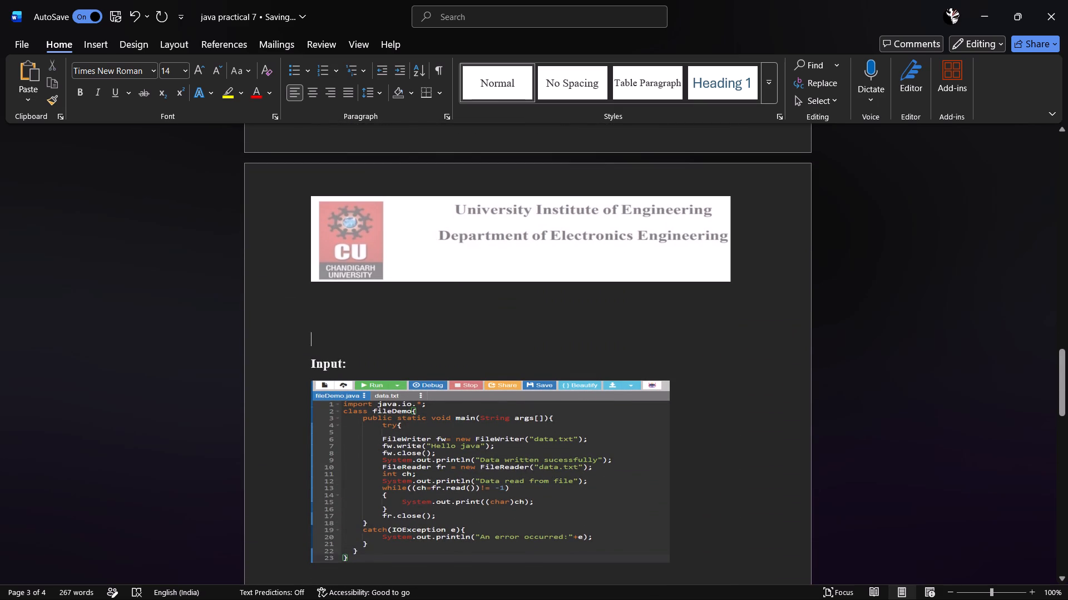
key("BackSpace")
key("BackSpace")
key("BackSpace")
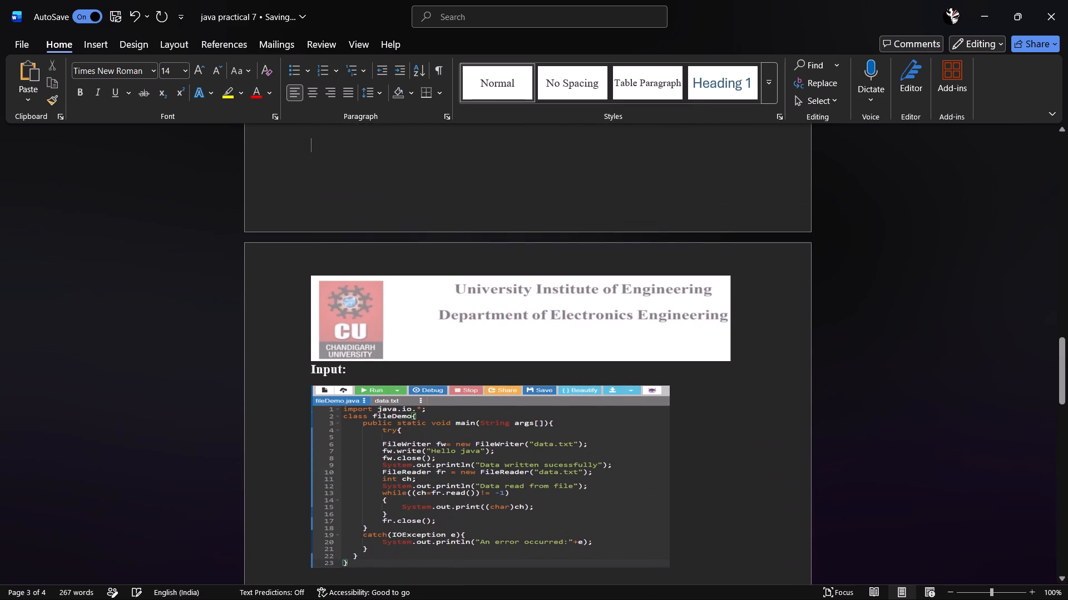
key("Return")
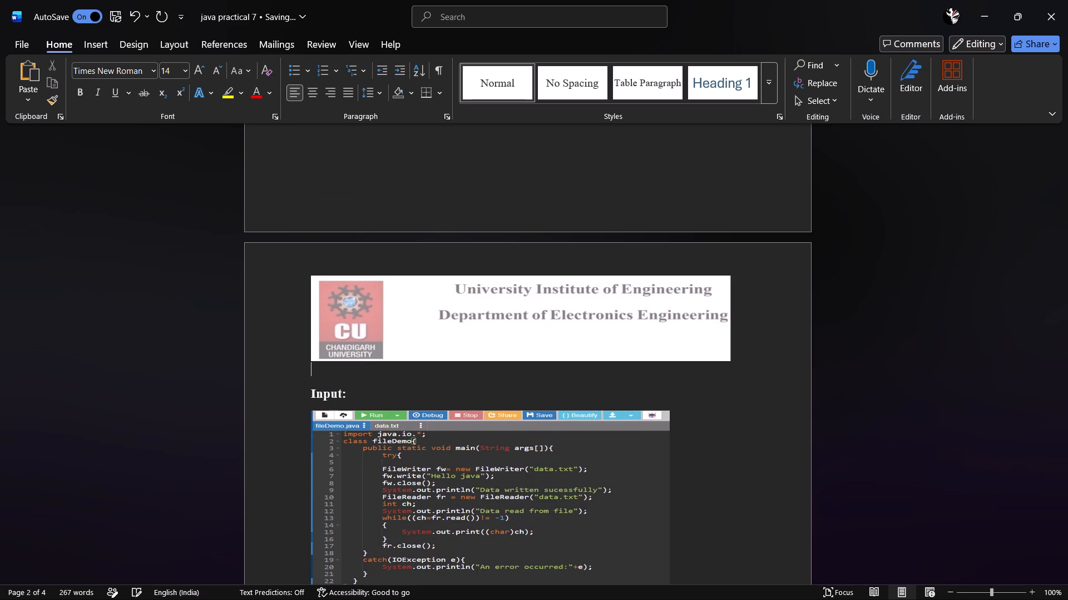
Insert two blank lines above the "Learning Outcomes:" heading so it starts on the next page, just below the page header.
scroll(303, 359, "down", 11)
scroll(359, 377, "down", 14)
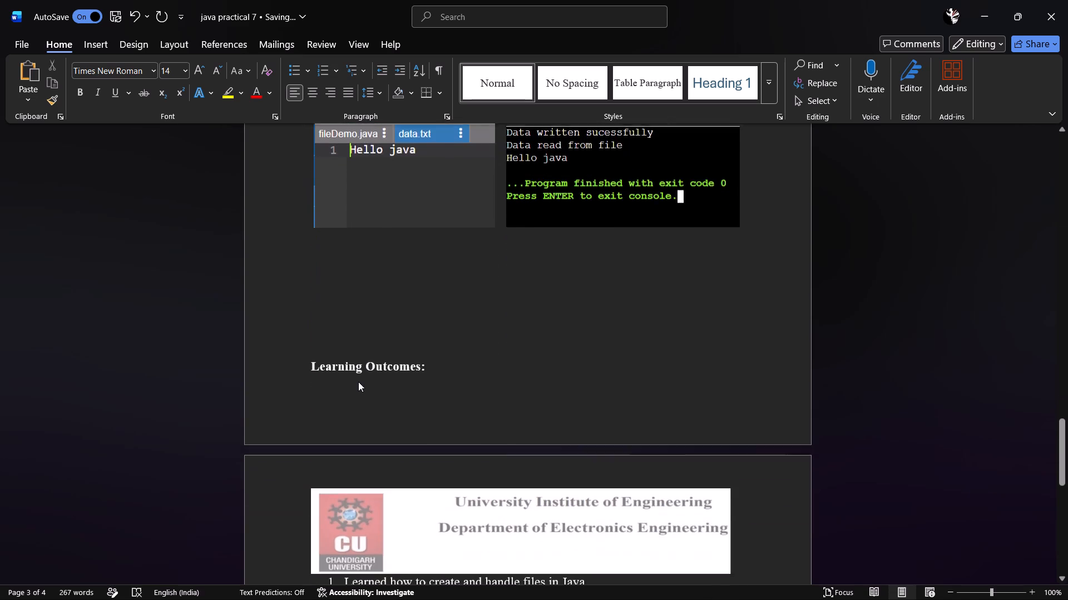
left_click(311, 342)
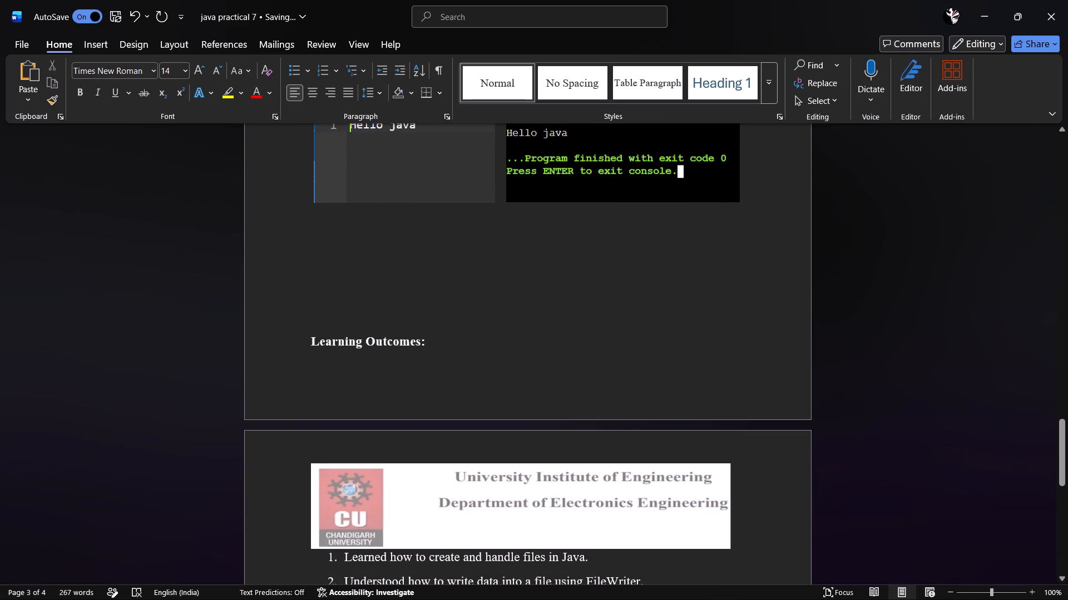
key("Return")
scroll(422, 369, "down", 6)
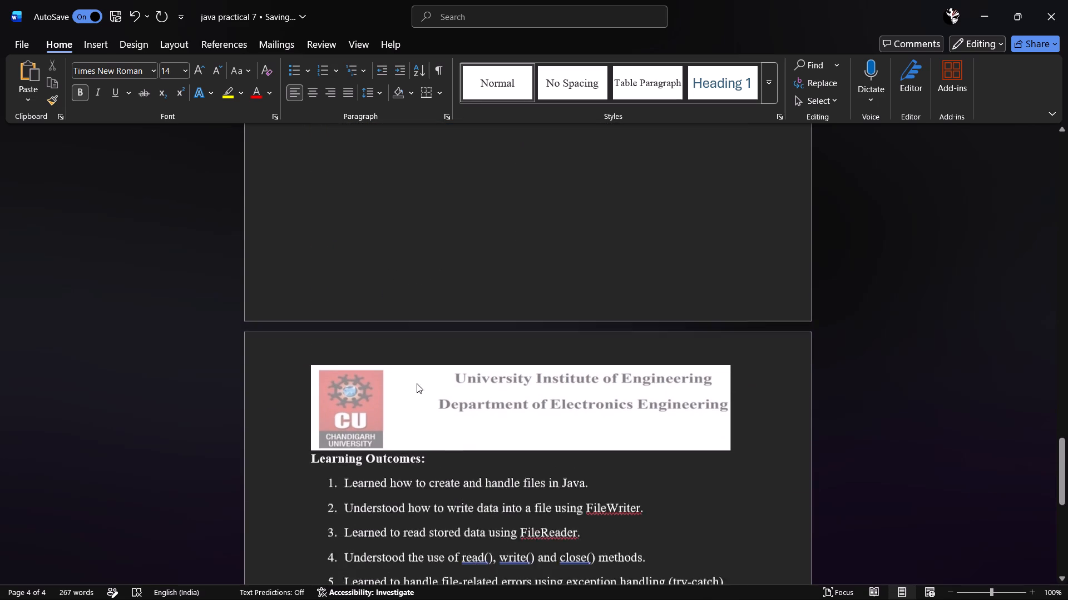
scroll(415, 378, "down", 5)
key("Return")
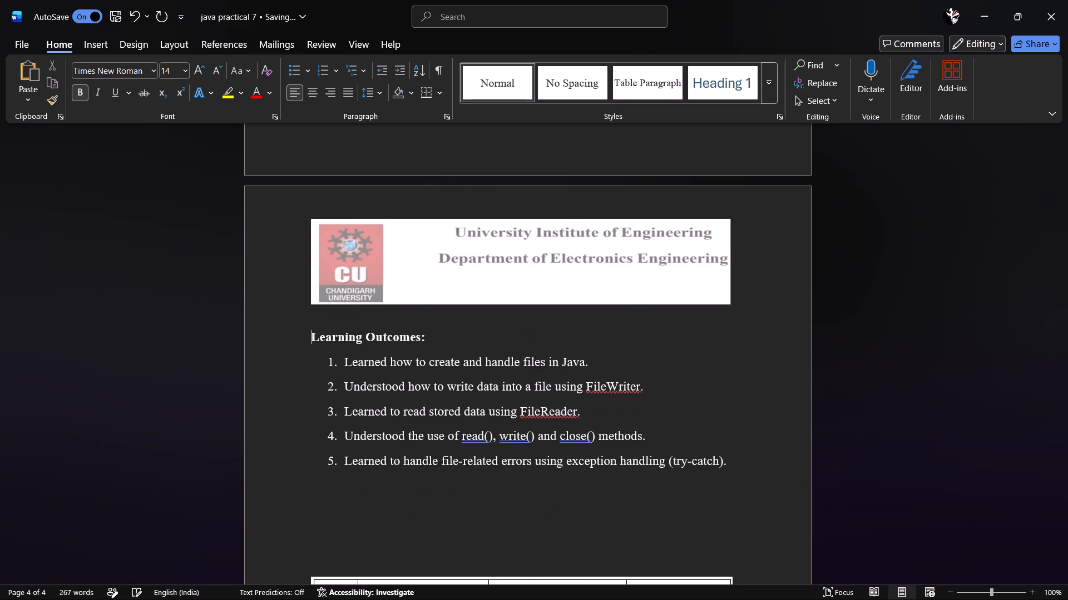
Review the layout of the whole worksheet, from the experiment details and theory through the code, screenshots and learning outcomes.
scroll(349, 301, "down", 13)
scroll(374, 313, "up", 20)
scroll(374, 313, "up", 1)
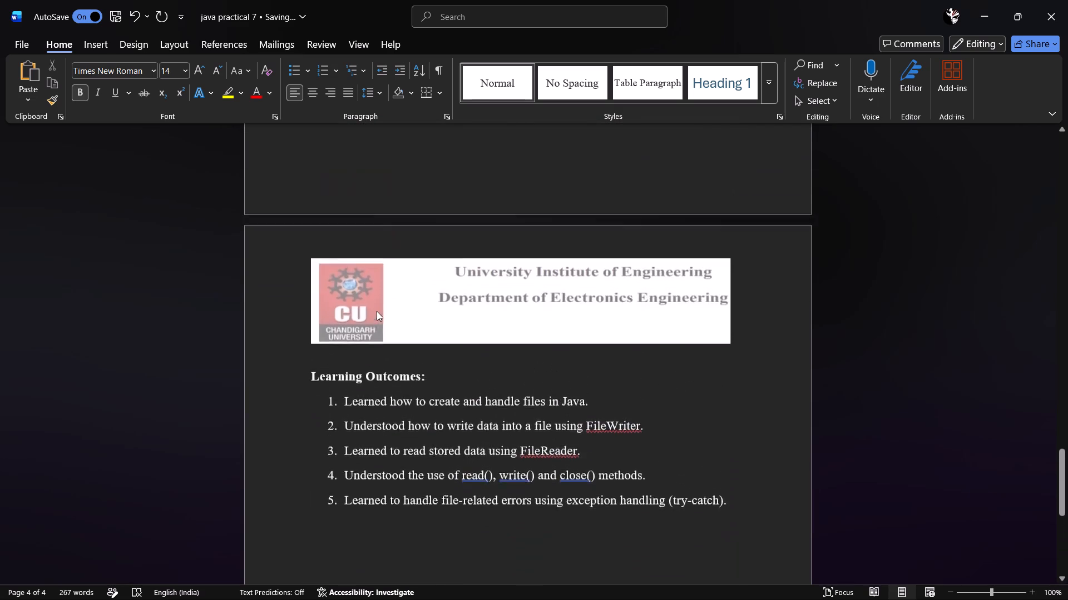
scroll(377, 311, "up", 20)
scroll(377, 311, "up", 20)
scroll(377, 311, "up", 3)
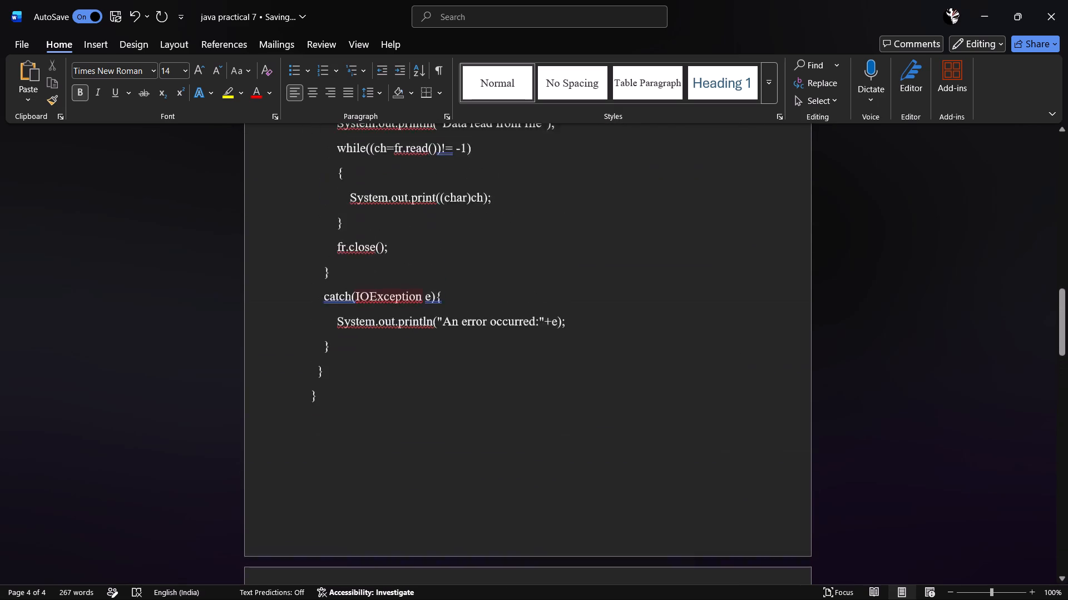
scroll(398, 299, "up", 20)
scroll(398, 299, "up", 20)
scroll(398, 299, "up", 15)
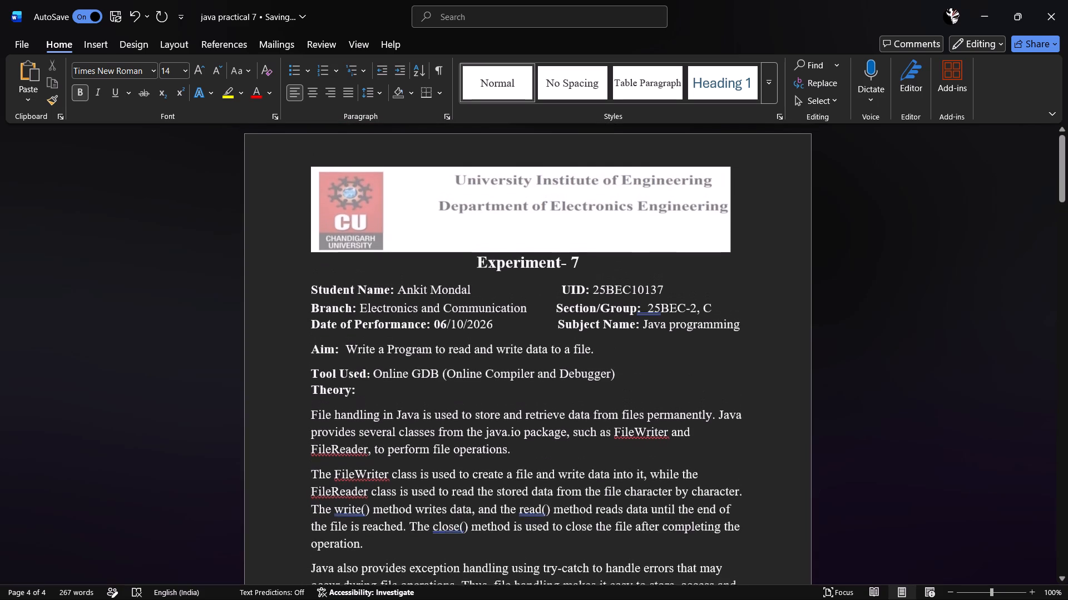
scroll(397, 260, "up", 2)
scroll(397, 260, "down", 20)
scroll(397, 260, "down", 14)
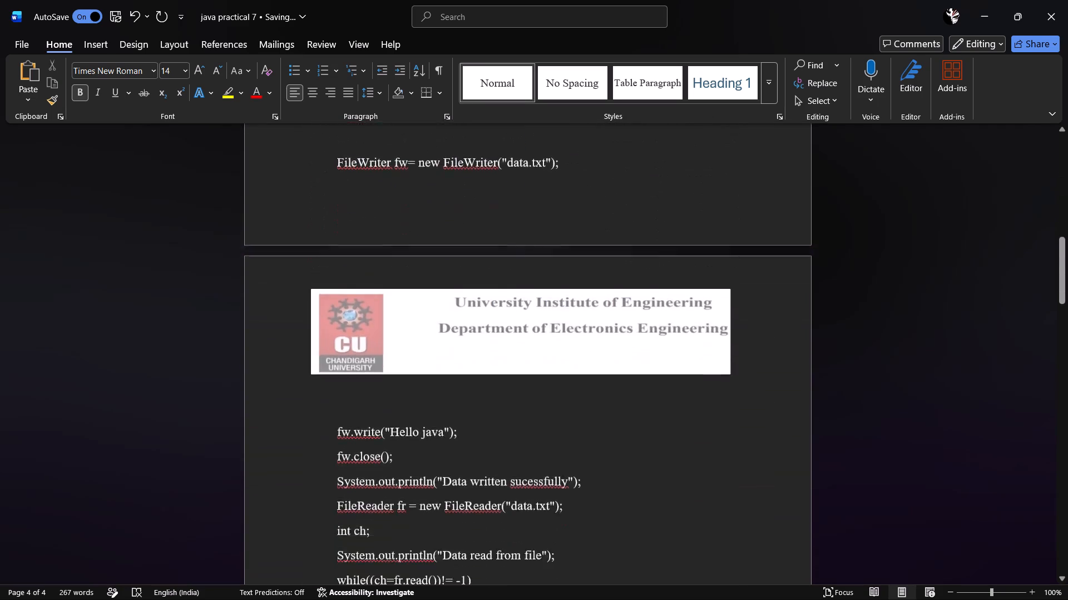
scroll(407, 267, "down", 20)
scroll(407, 267, "down", 7)
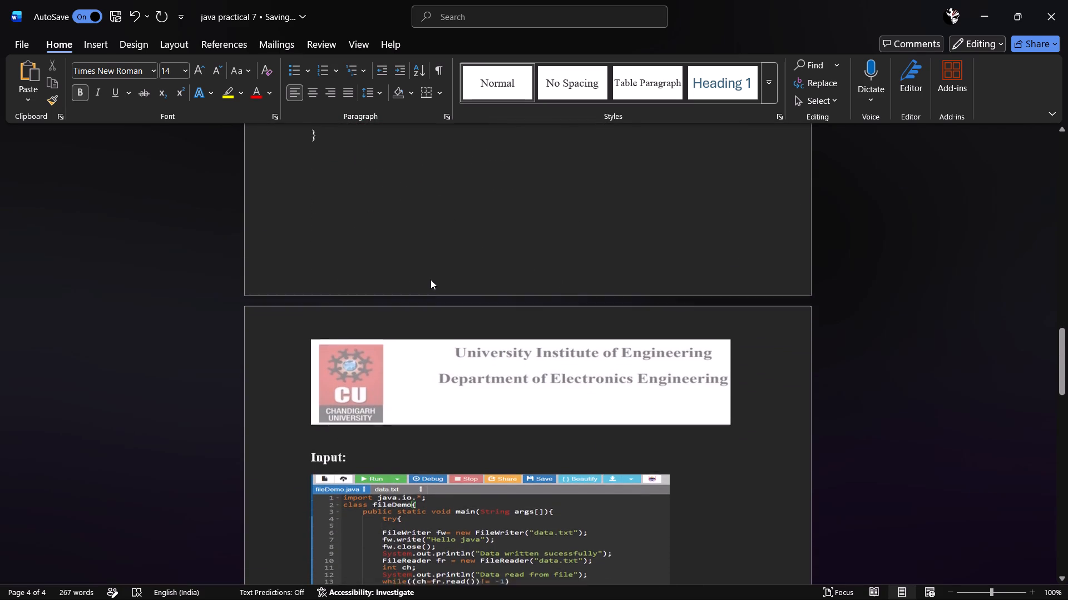
scroll(431, 279, "down", 2)
scroll(447, 272, "up", 6)
left_click(364, 301)
scroll(373, 286, "down", 2)
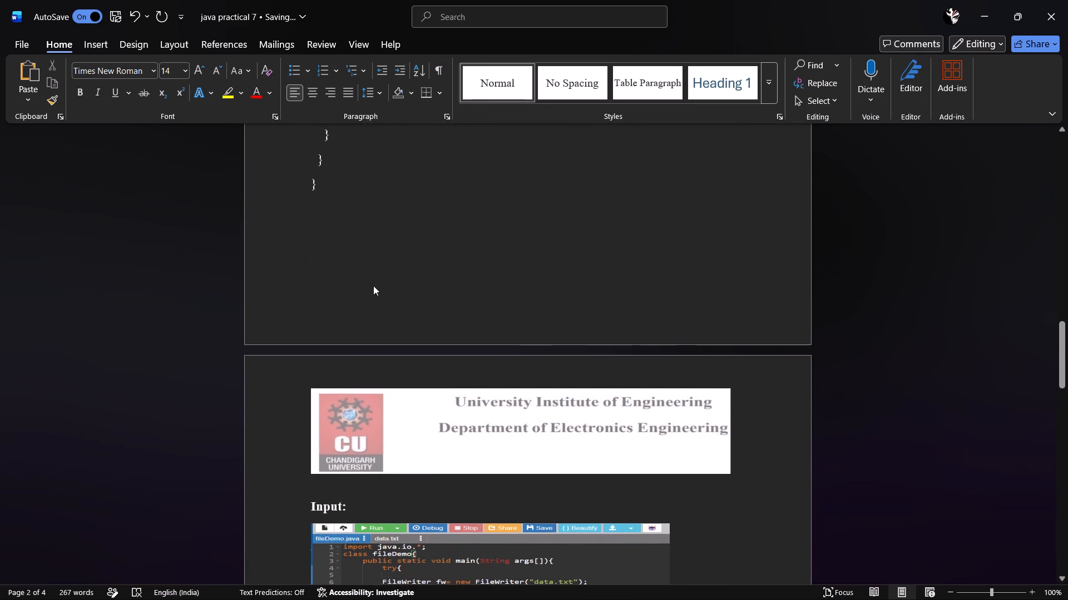
scroll(373, 286, "down", 11)
scroll(394, 291, "up", 20)
scroll(394, 291, "up", 3)
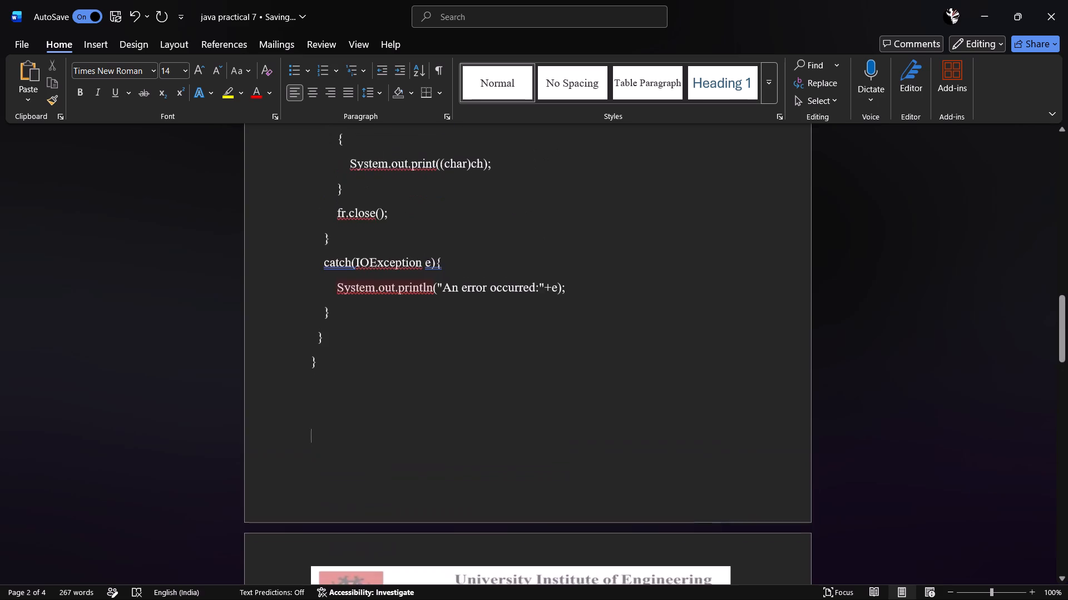
scroll(433, 290, "up", 20)
scroll(433, 290, "up", 8)
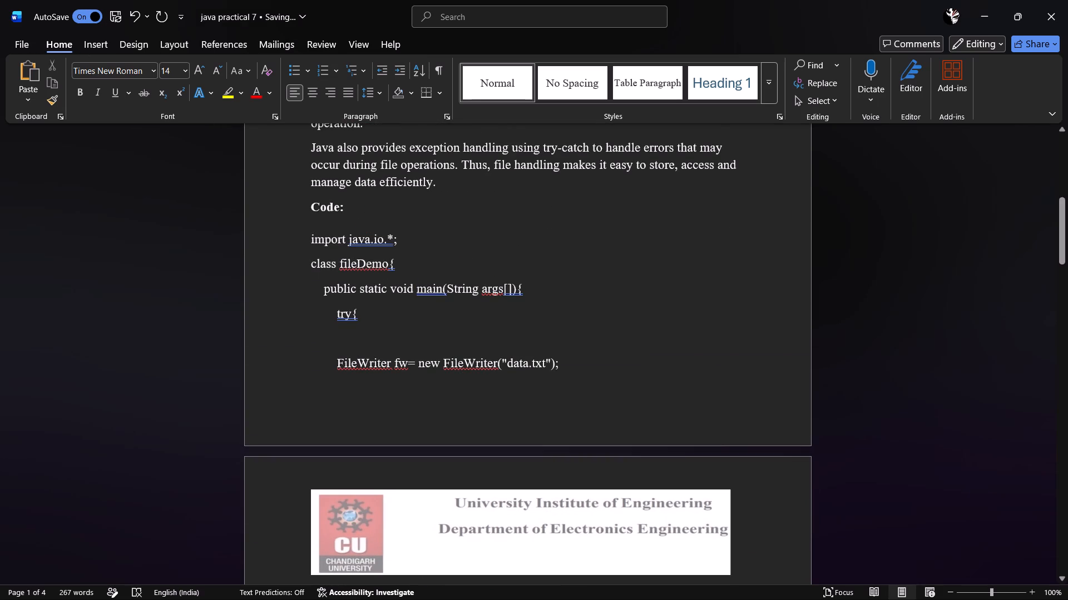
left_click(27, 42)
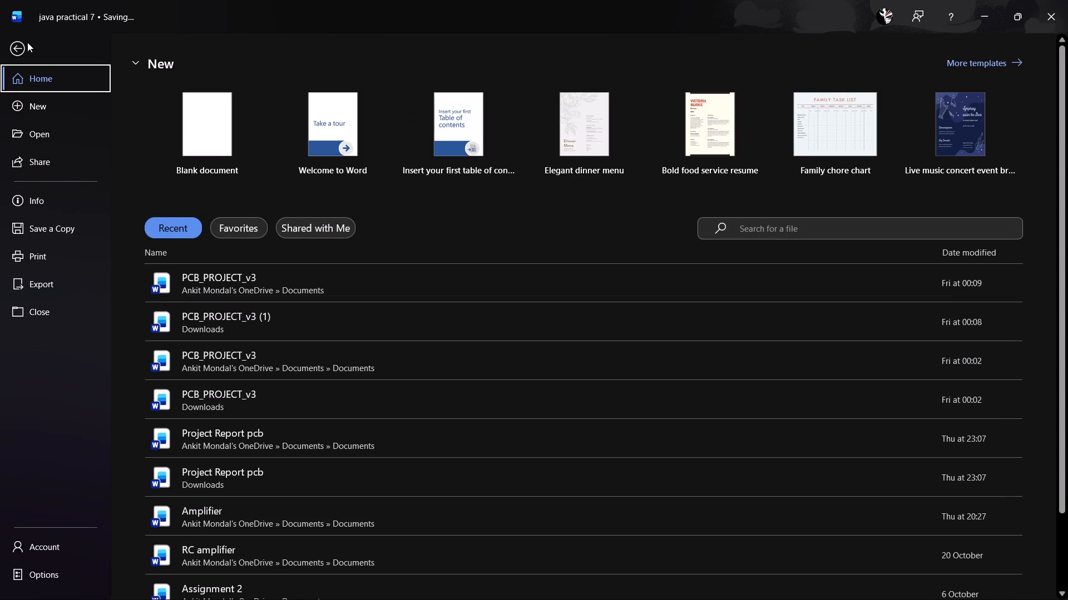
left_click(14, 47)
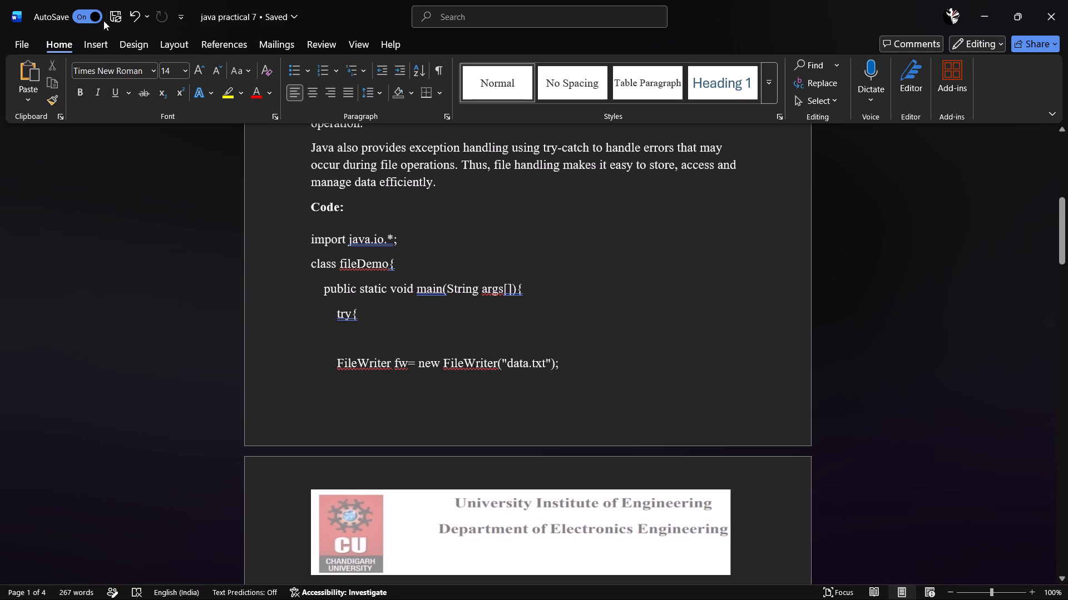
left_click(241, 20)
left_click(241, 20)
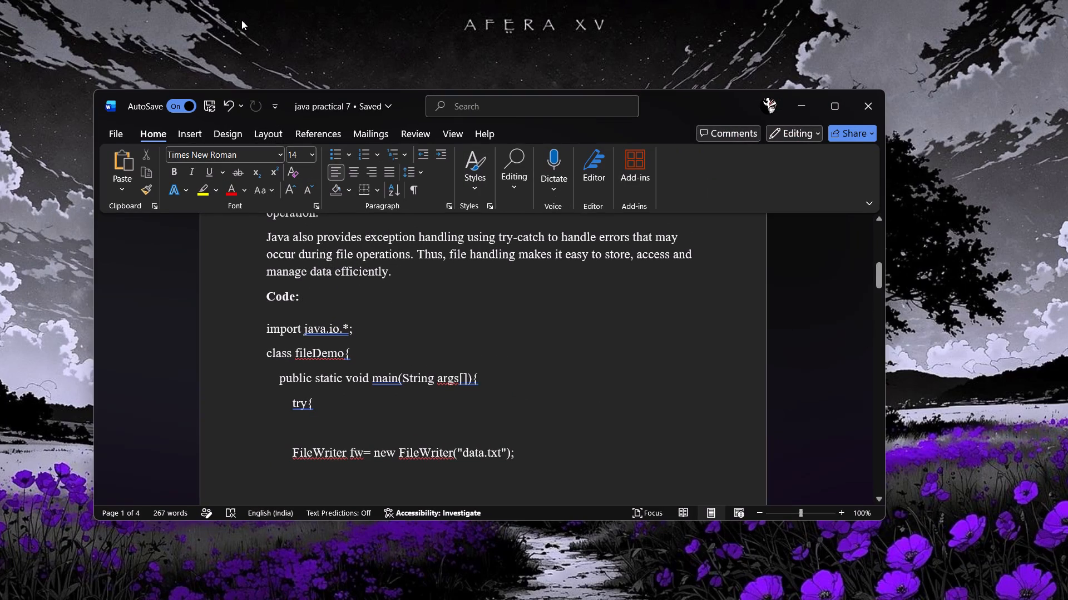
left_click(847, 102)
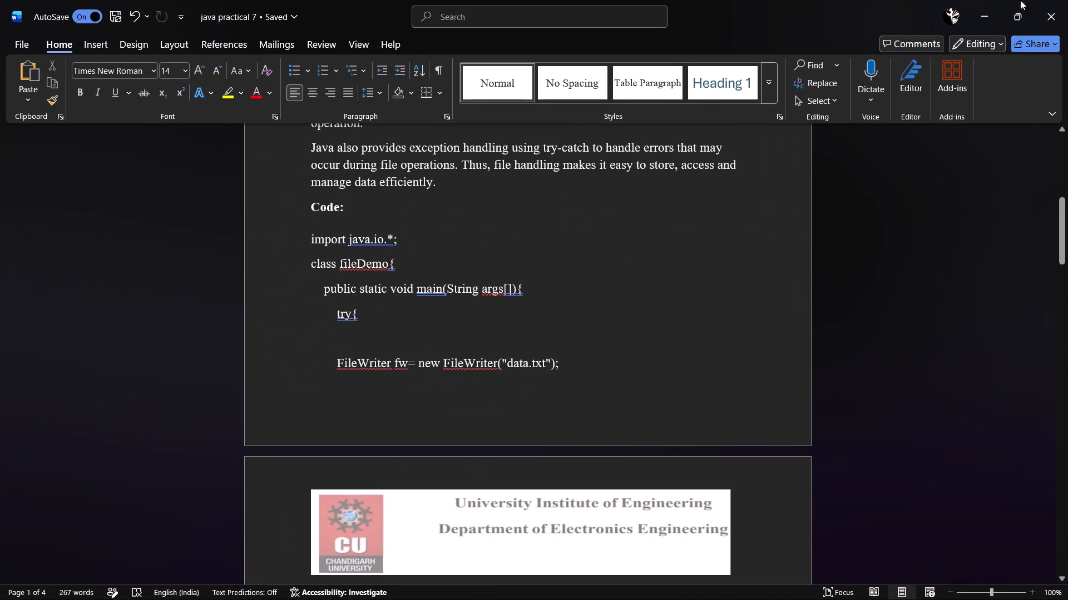
Close the saved java practical 7 document.
left_click(1067, 0)
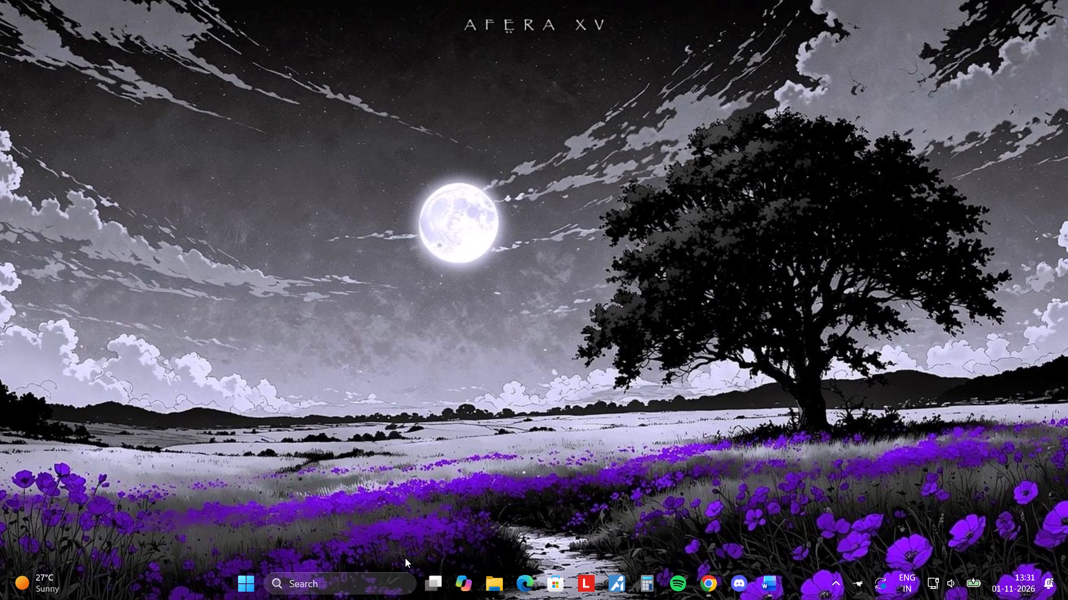
Launch WhatsApp from the pinned apps.
left_click(253, 582)
left_click(478, 414)
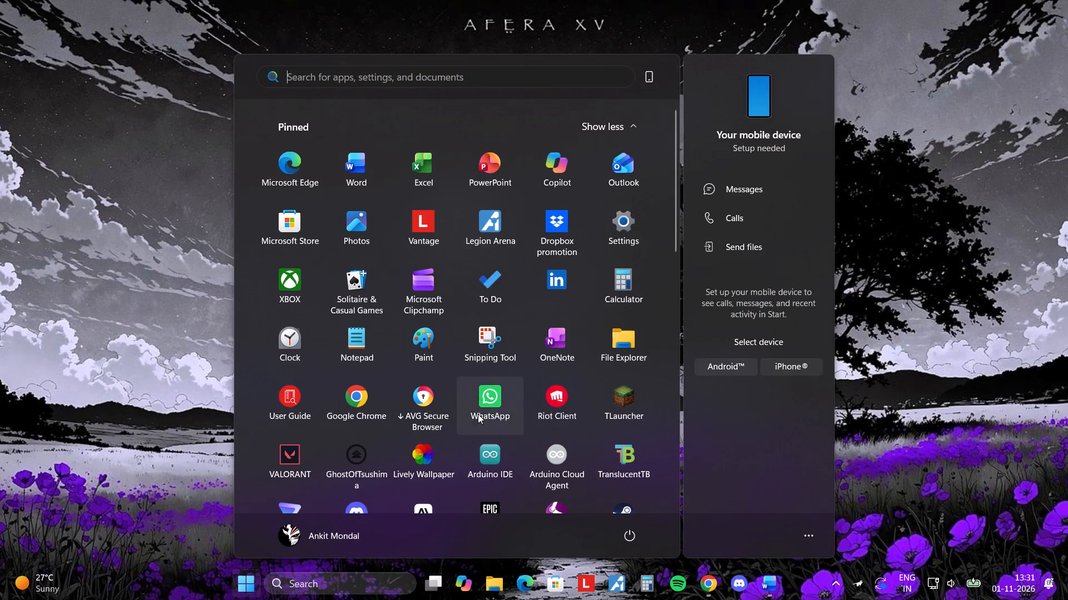